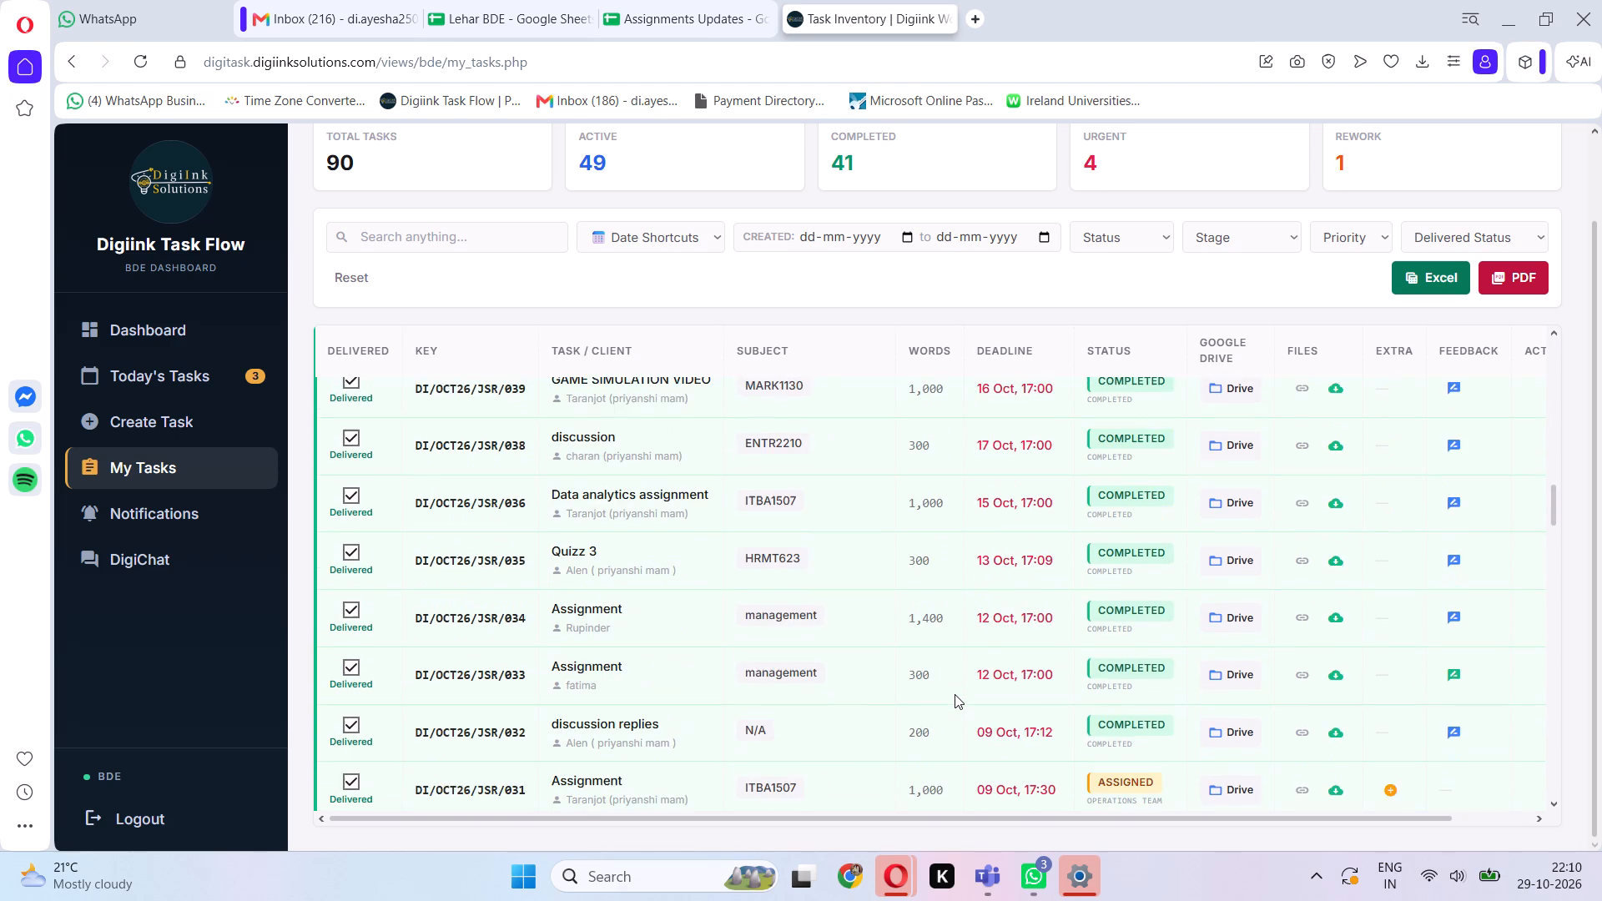
# Look through the task list down to DI/OCT26/JSR/001, examining the word counts of the October 2026 tasks.
pyautogui.scroll(-3, 955, 694)
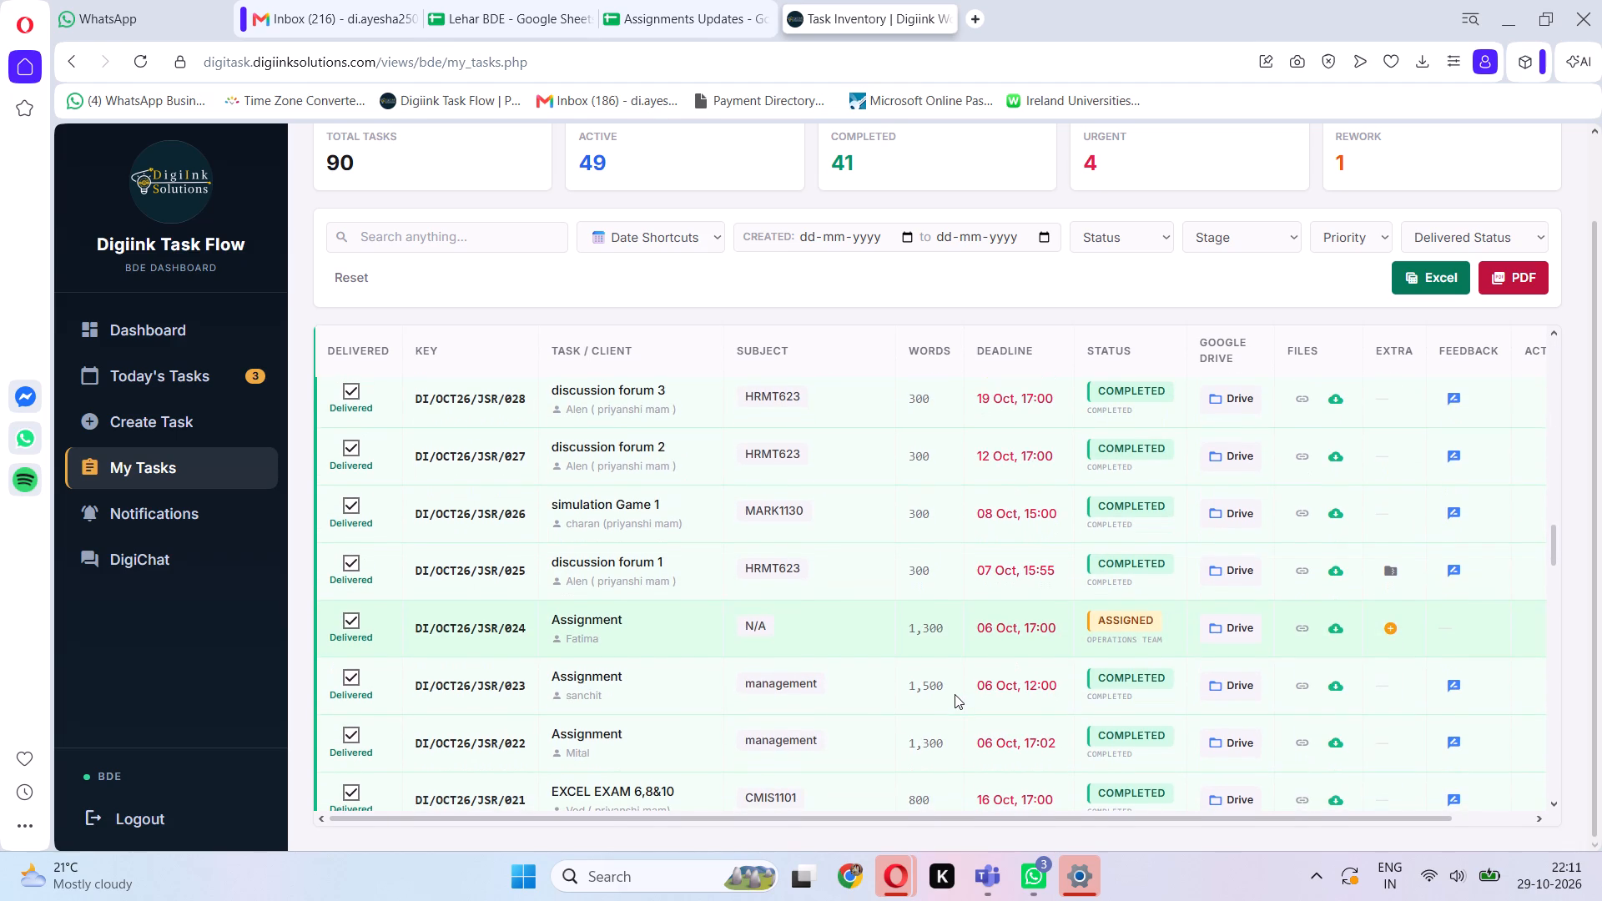
pyautogui.scroll(-5, 955, 694)
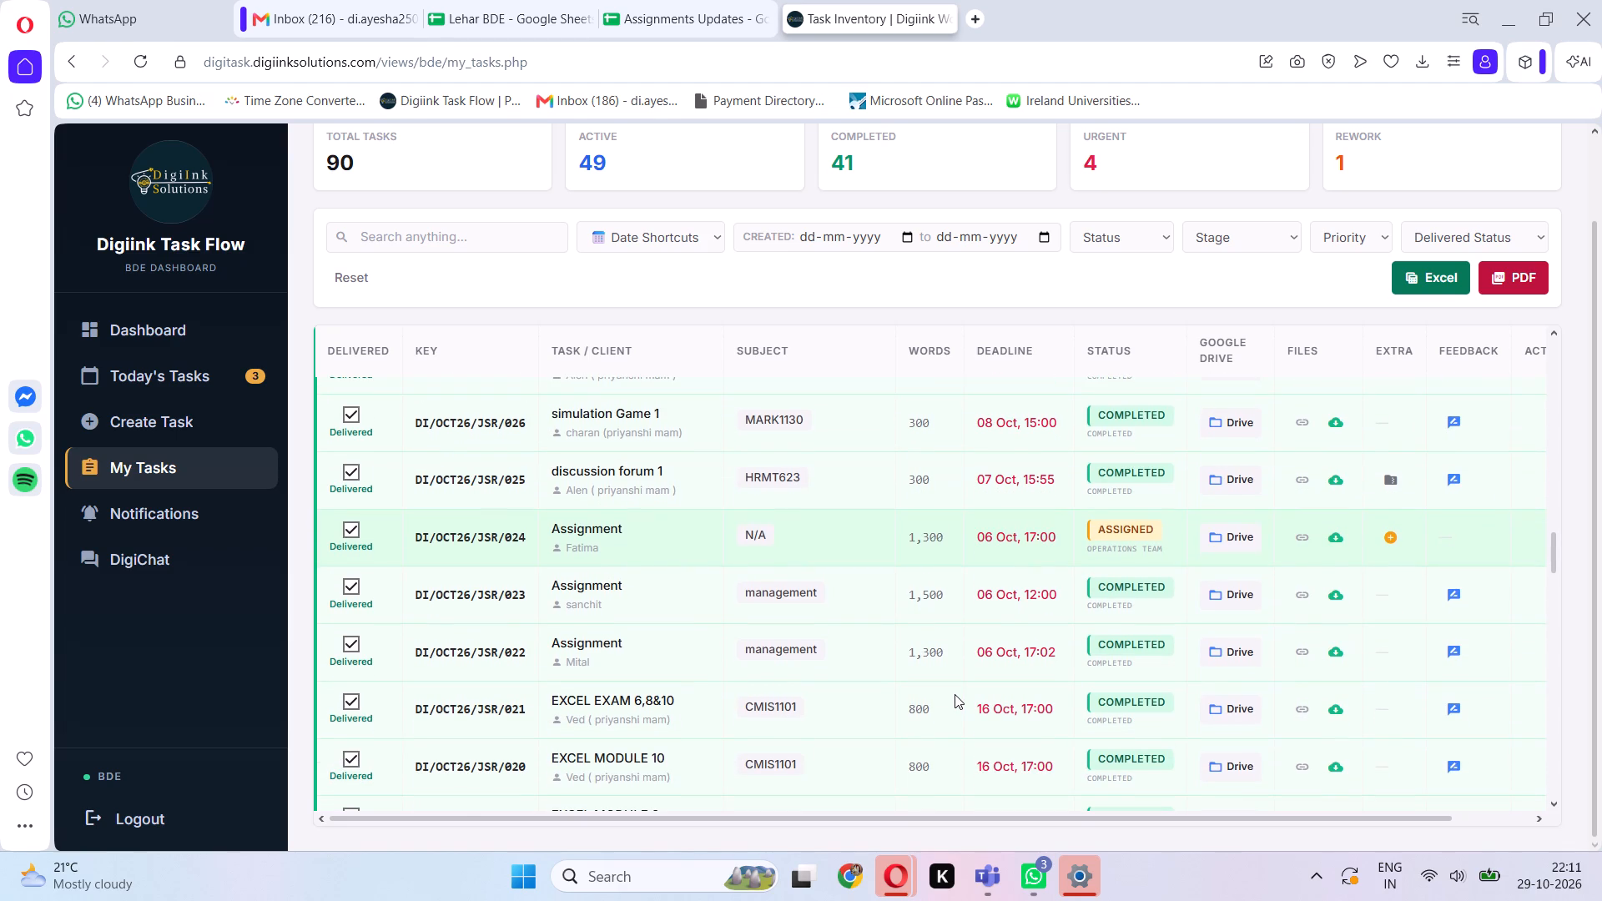
pyautogui.scroll(-4, 955, 694)
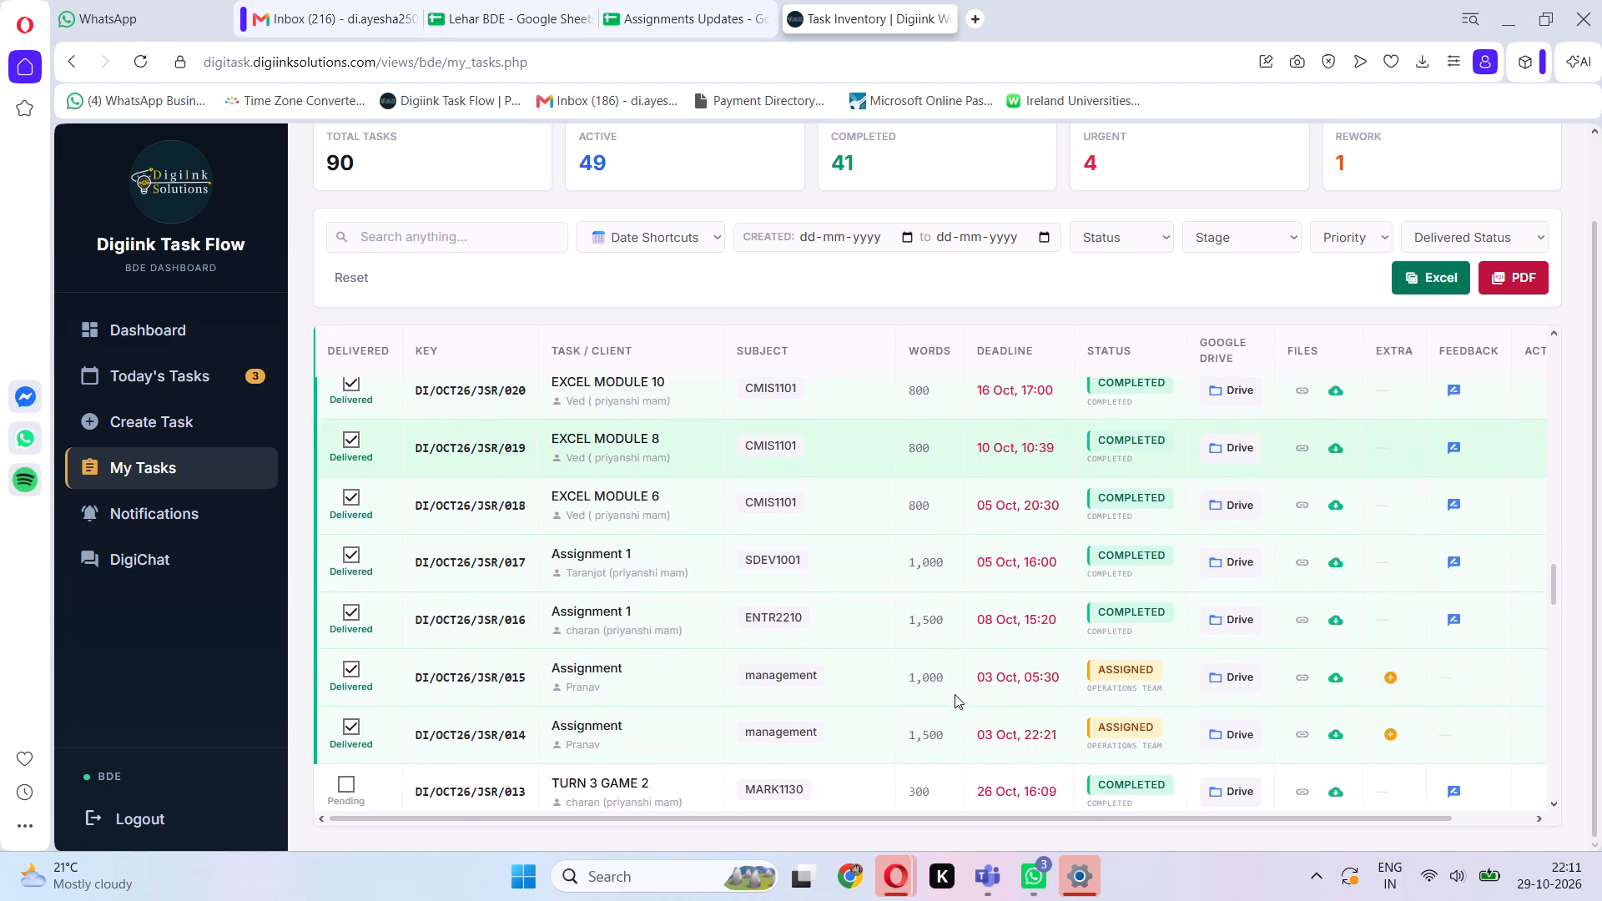
pyautogui.scroll(-3, 955, 694)
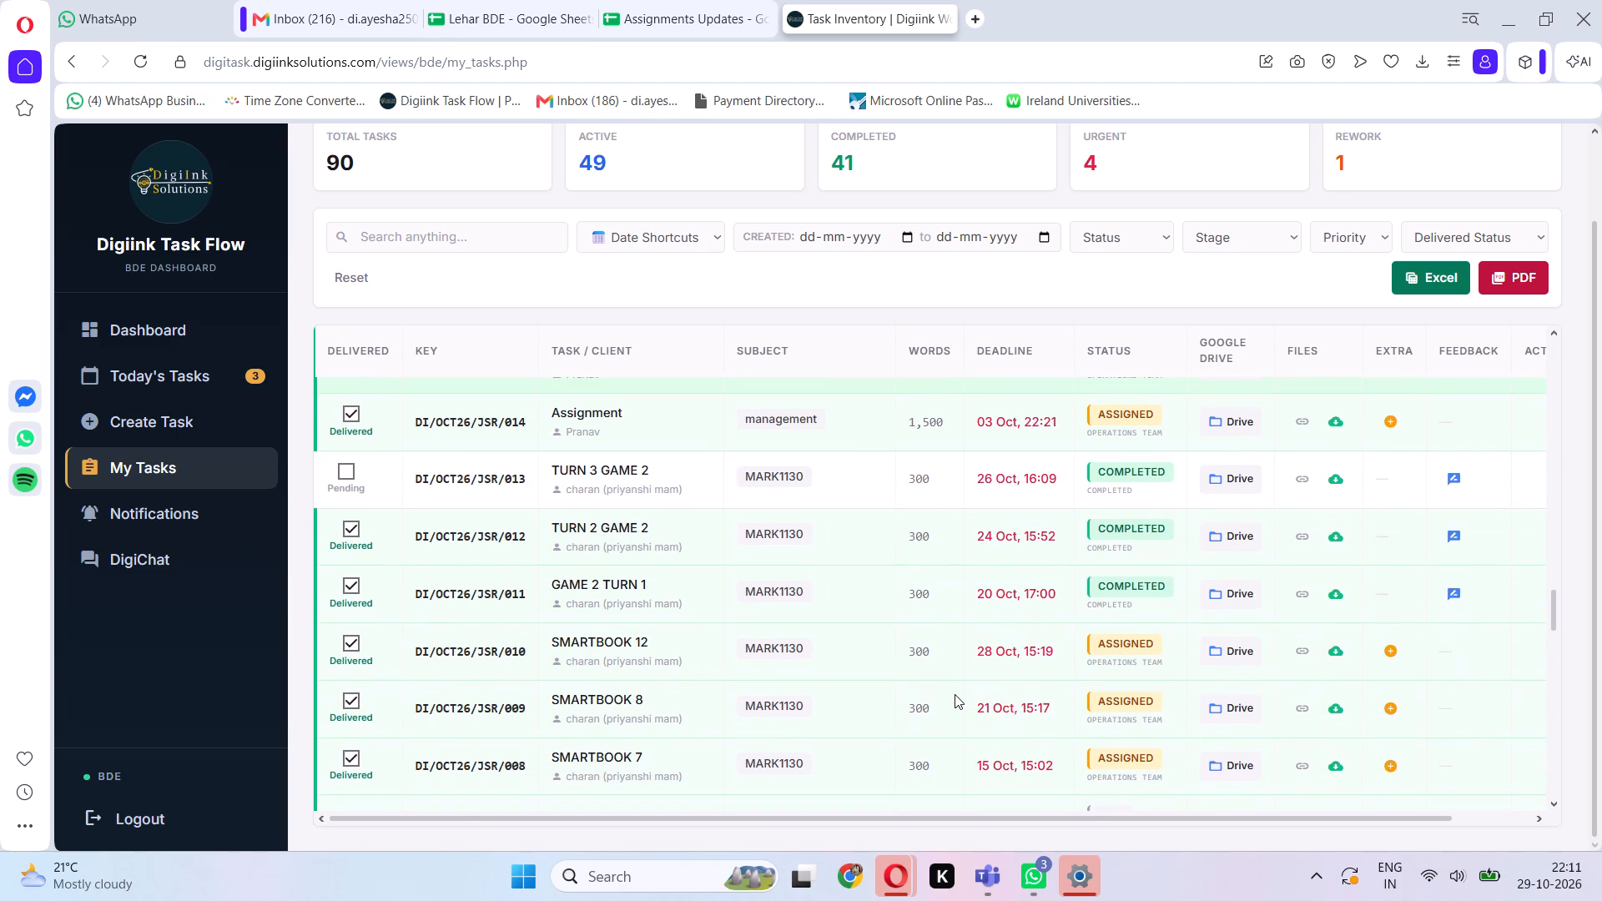
pyautogui.scroll(-2, 955, 694)
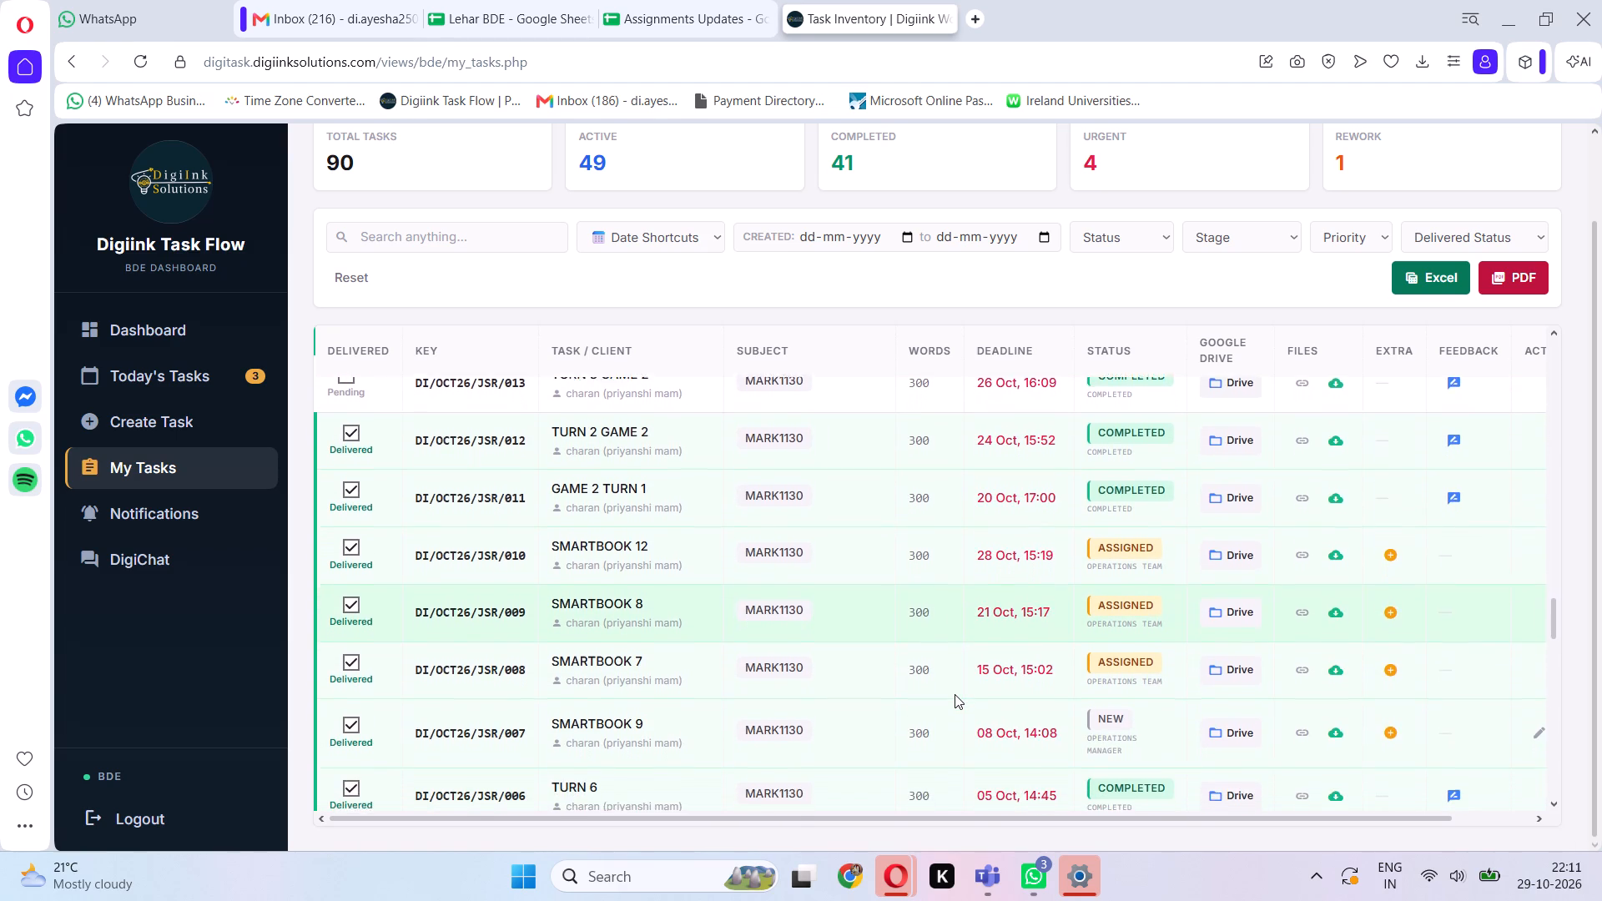
pyautogui.scroll(-4, 955, 694)
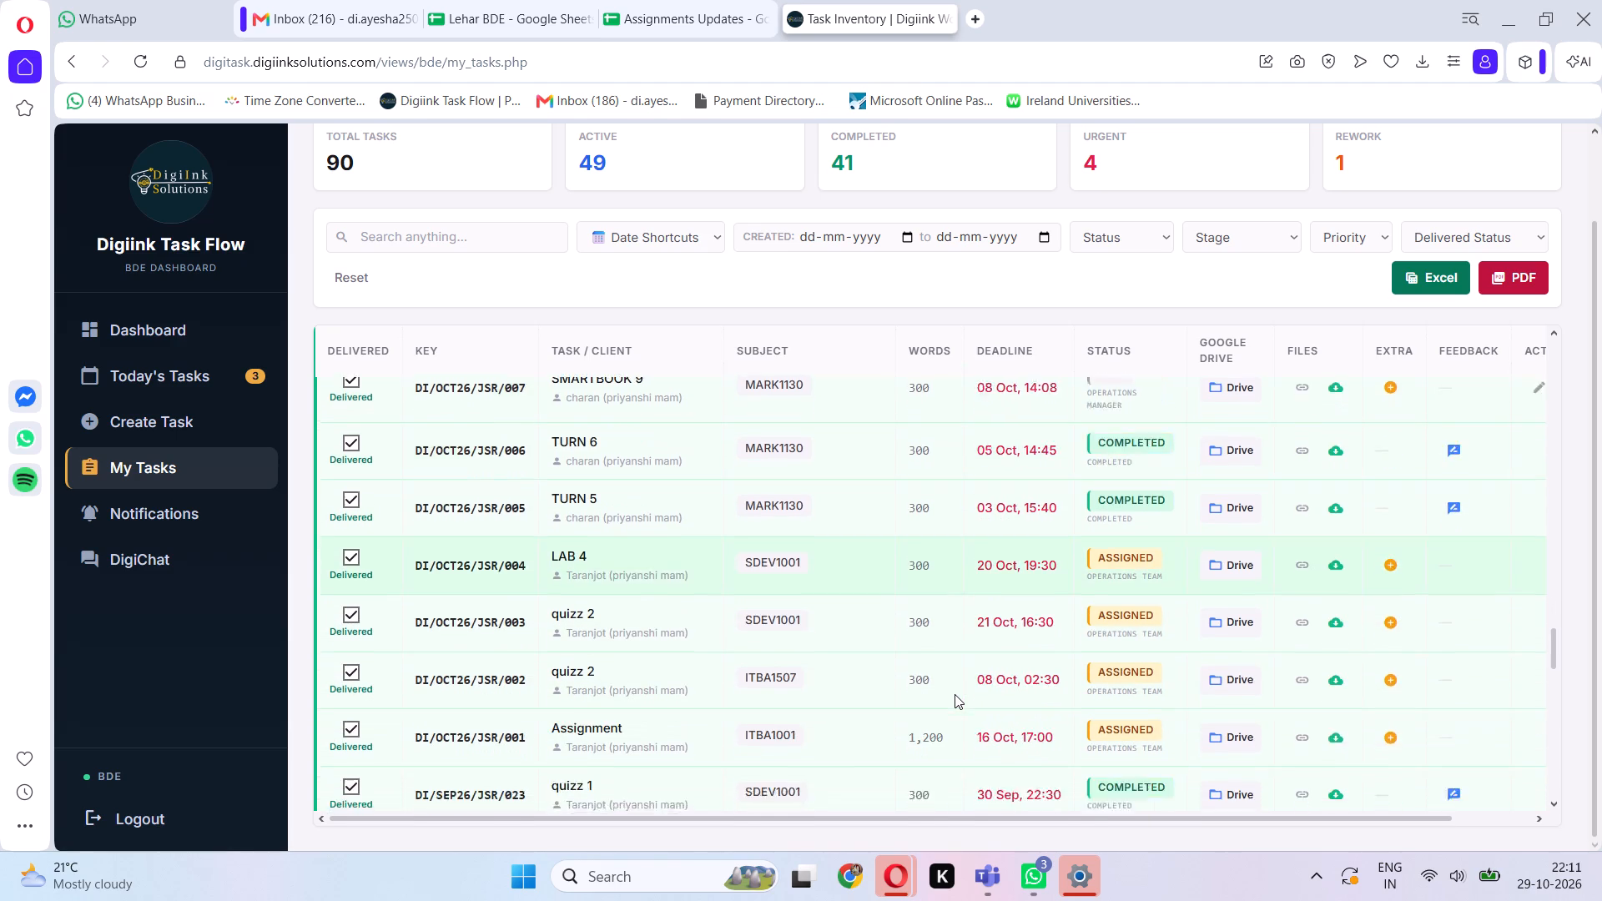
pyautogui.scroll(-1, 955, 694)
pyautogui.scroll(1, 955, 694)
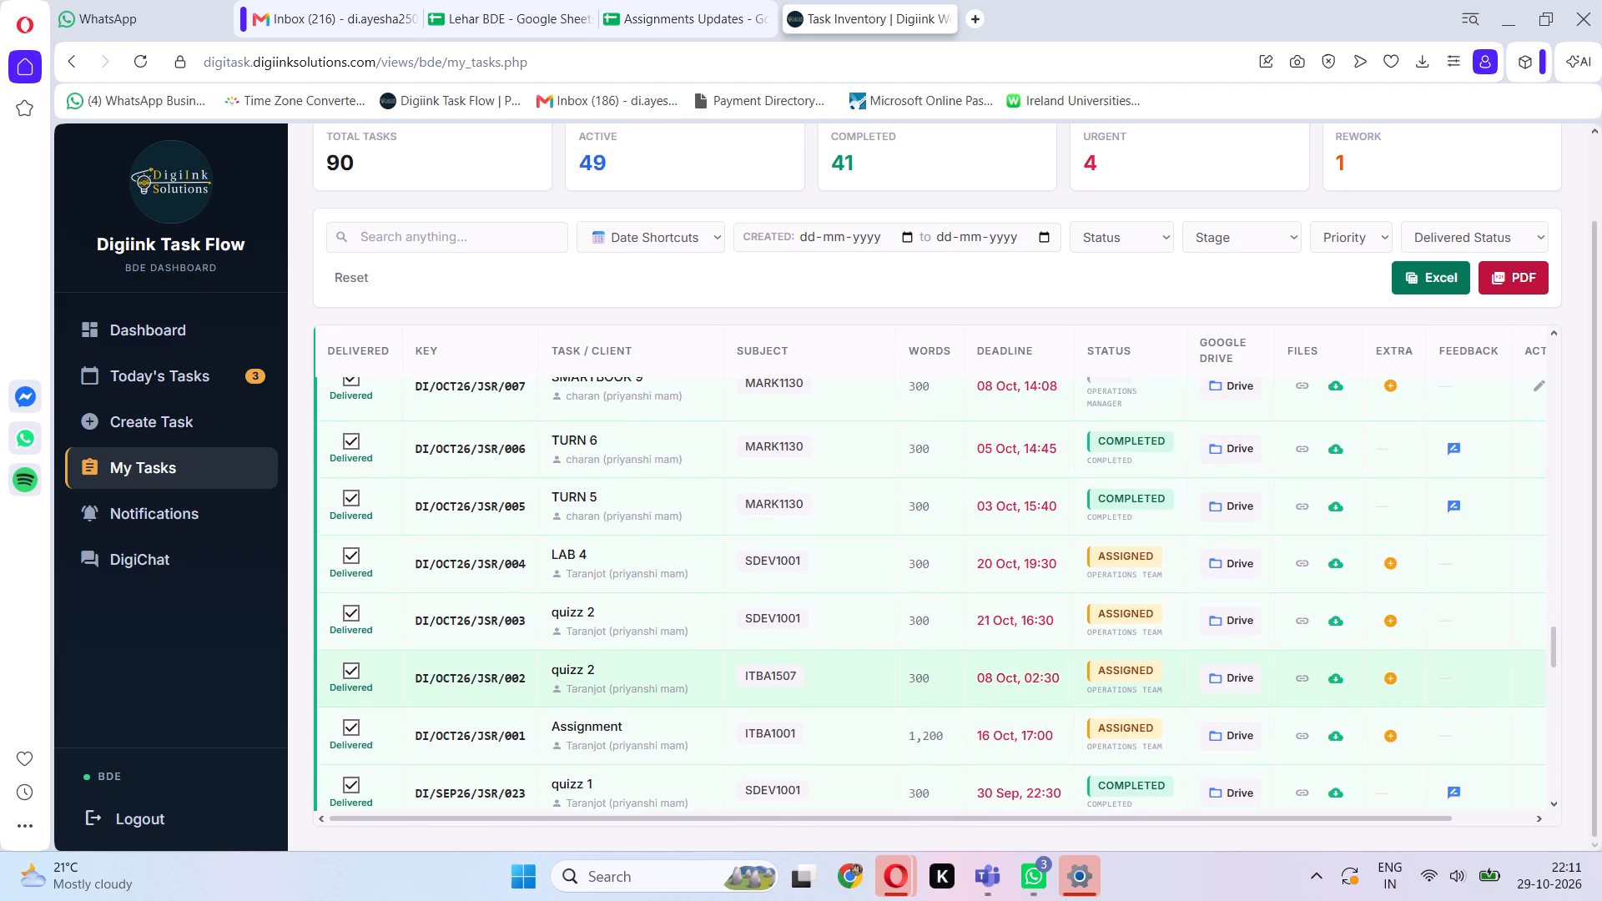
pyautogui.moveTo(936, 746); pyautogui.dragTo(907, 565)
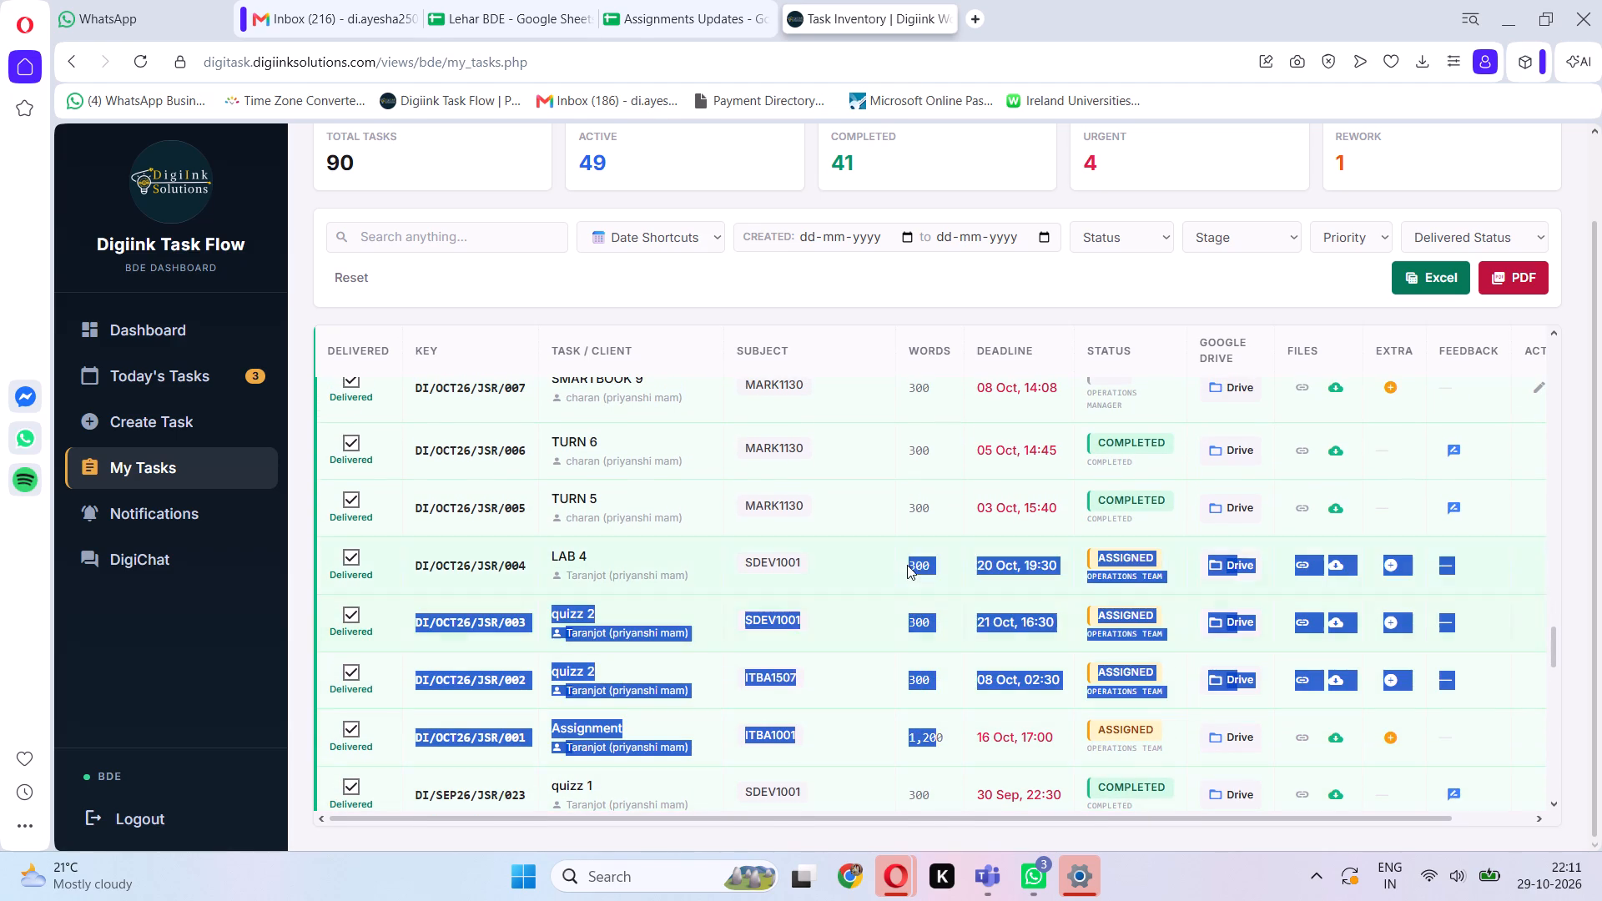
pyautogui.moveTo(907, 565); pyautogui.dragTo(931, 757)
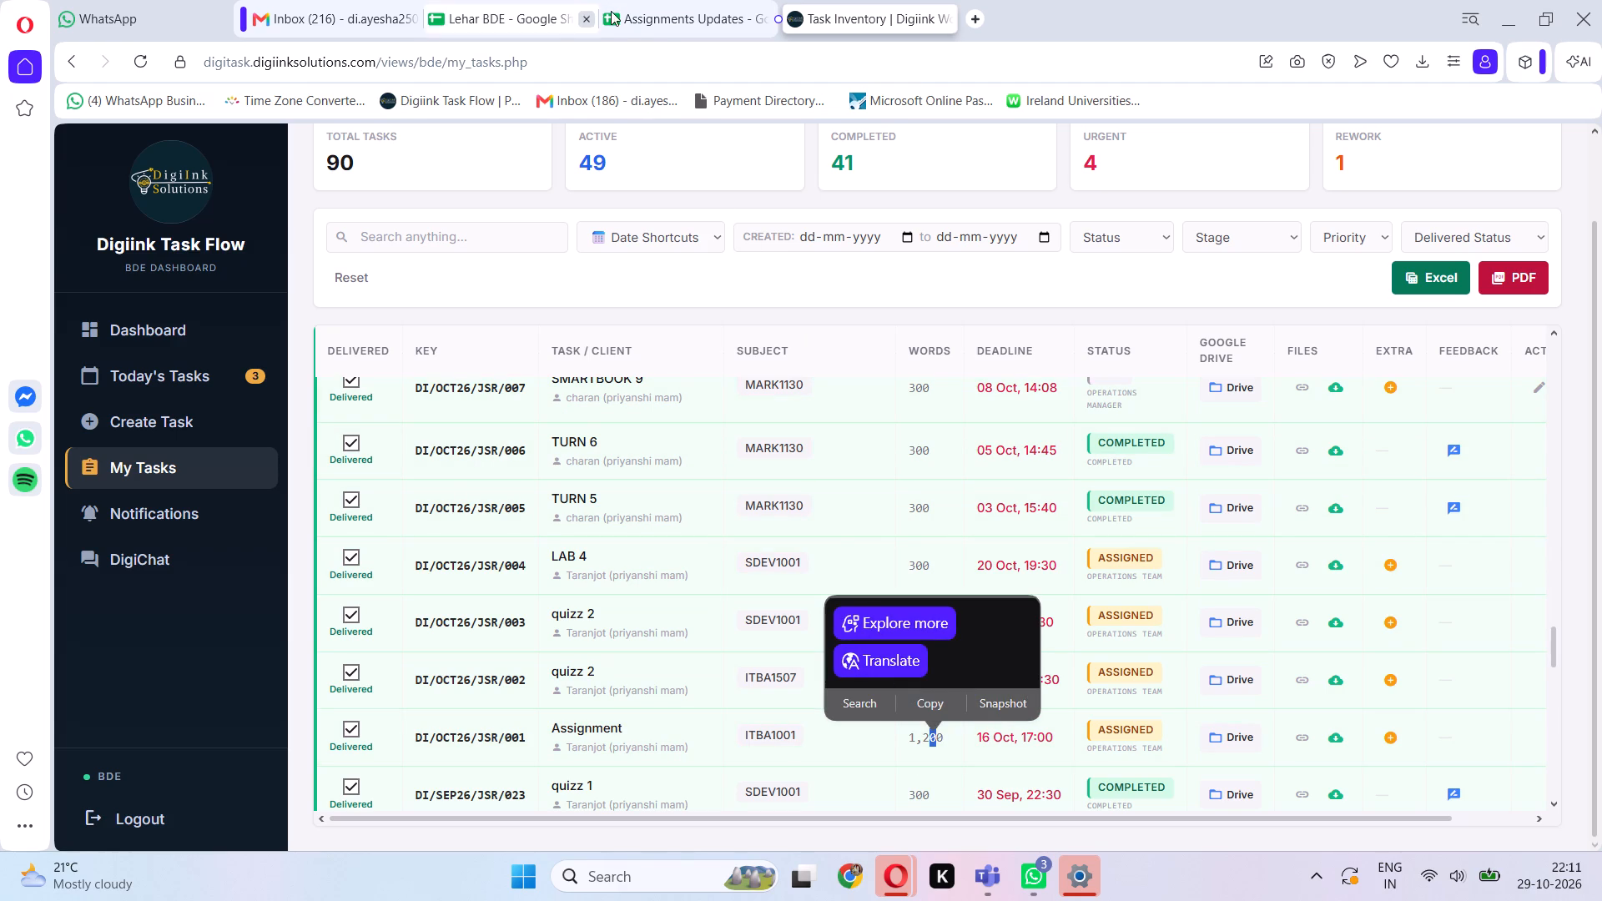
# Switch to the Lehar BDE spreadsheet and locate column G beside the first DI/OCT26/JSR rows in Client Sheet.
pyautogui.click(659, 13)
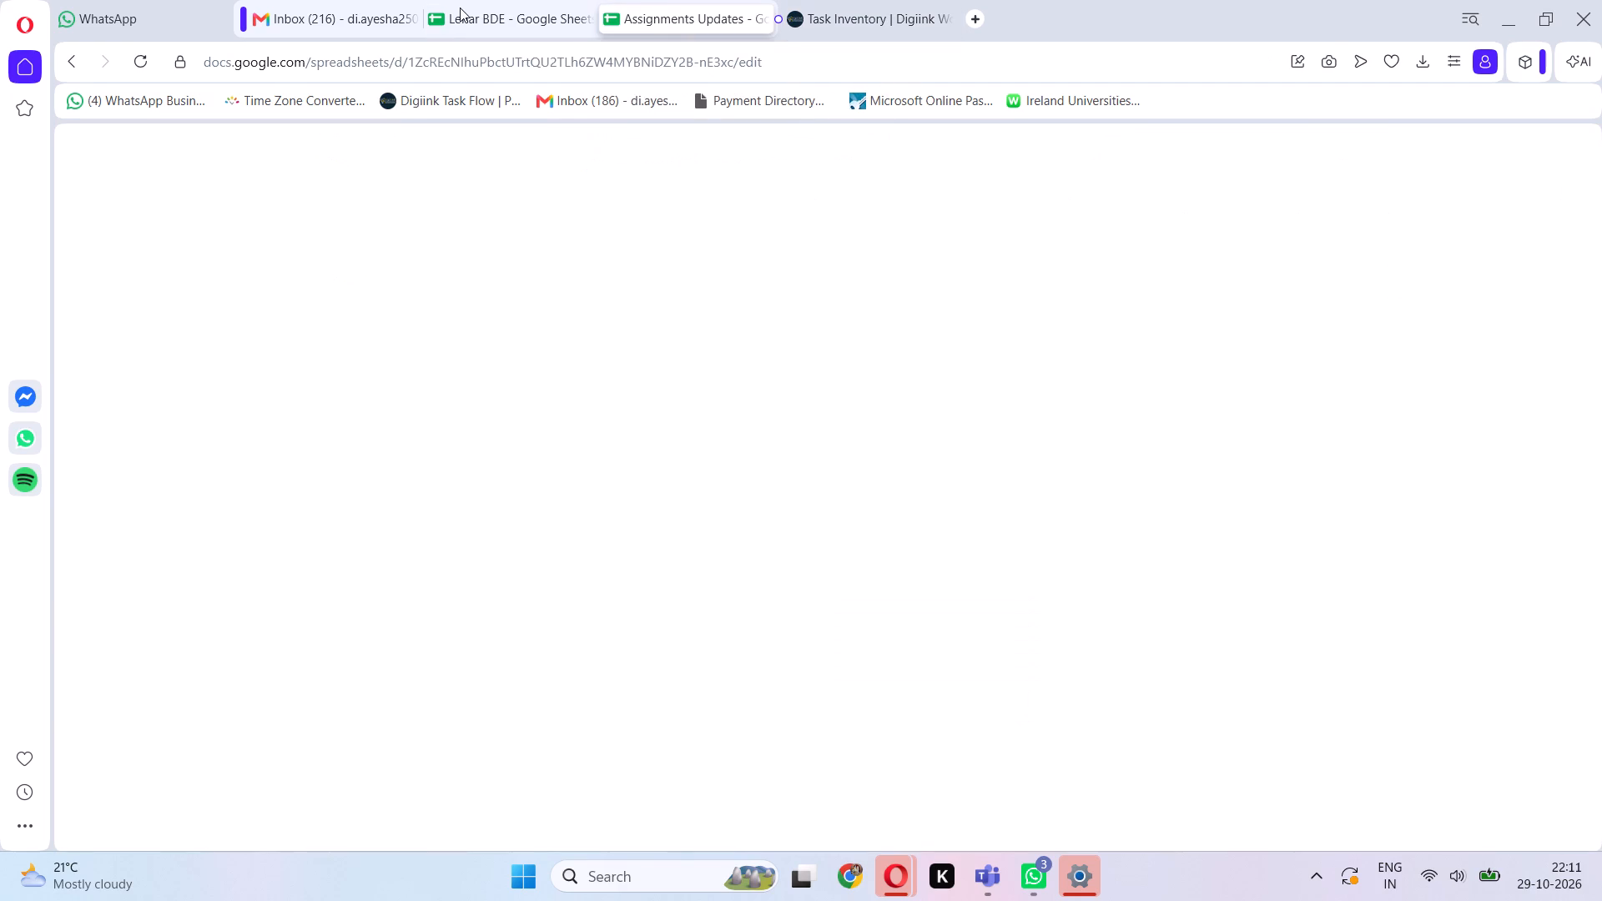
pyautogui.click(460, 8)
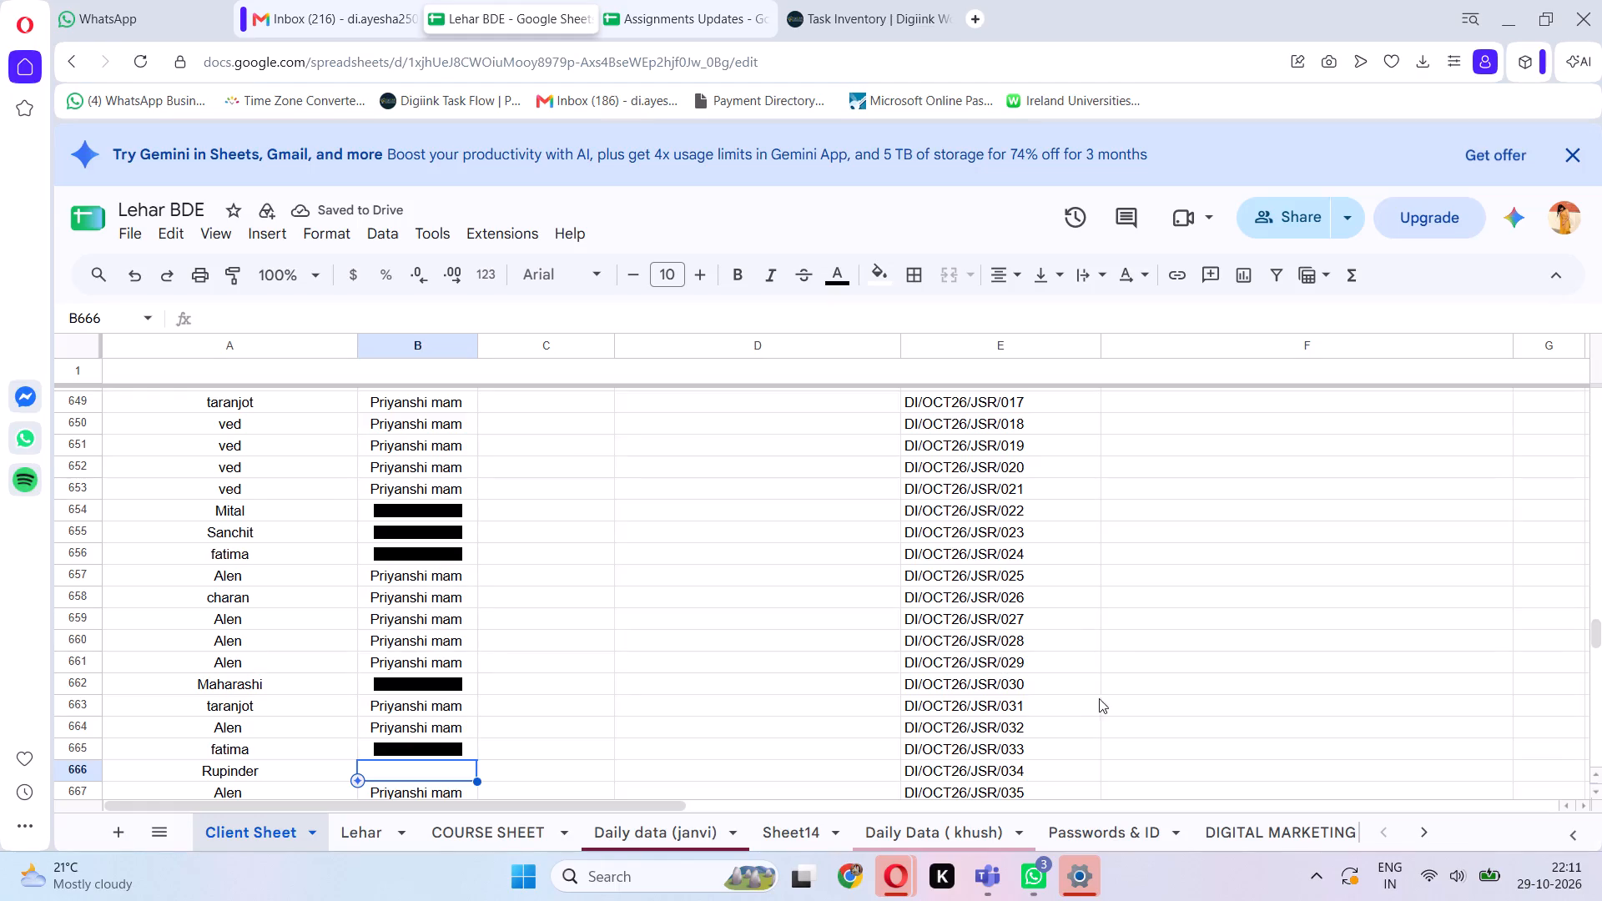
pyautogui.hscroll(-5, 1023, 554)
pyautogui.scroll(1, 1023, 554)
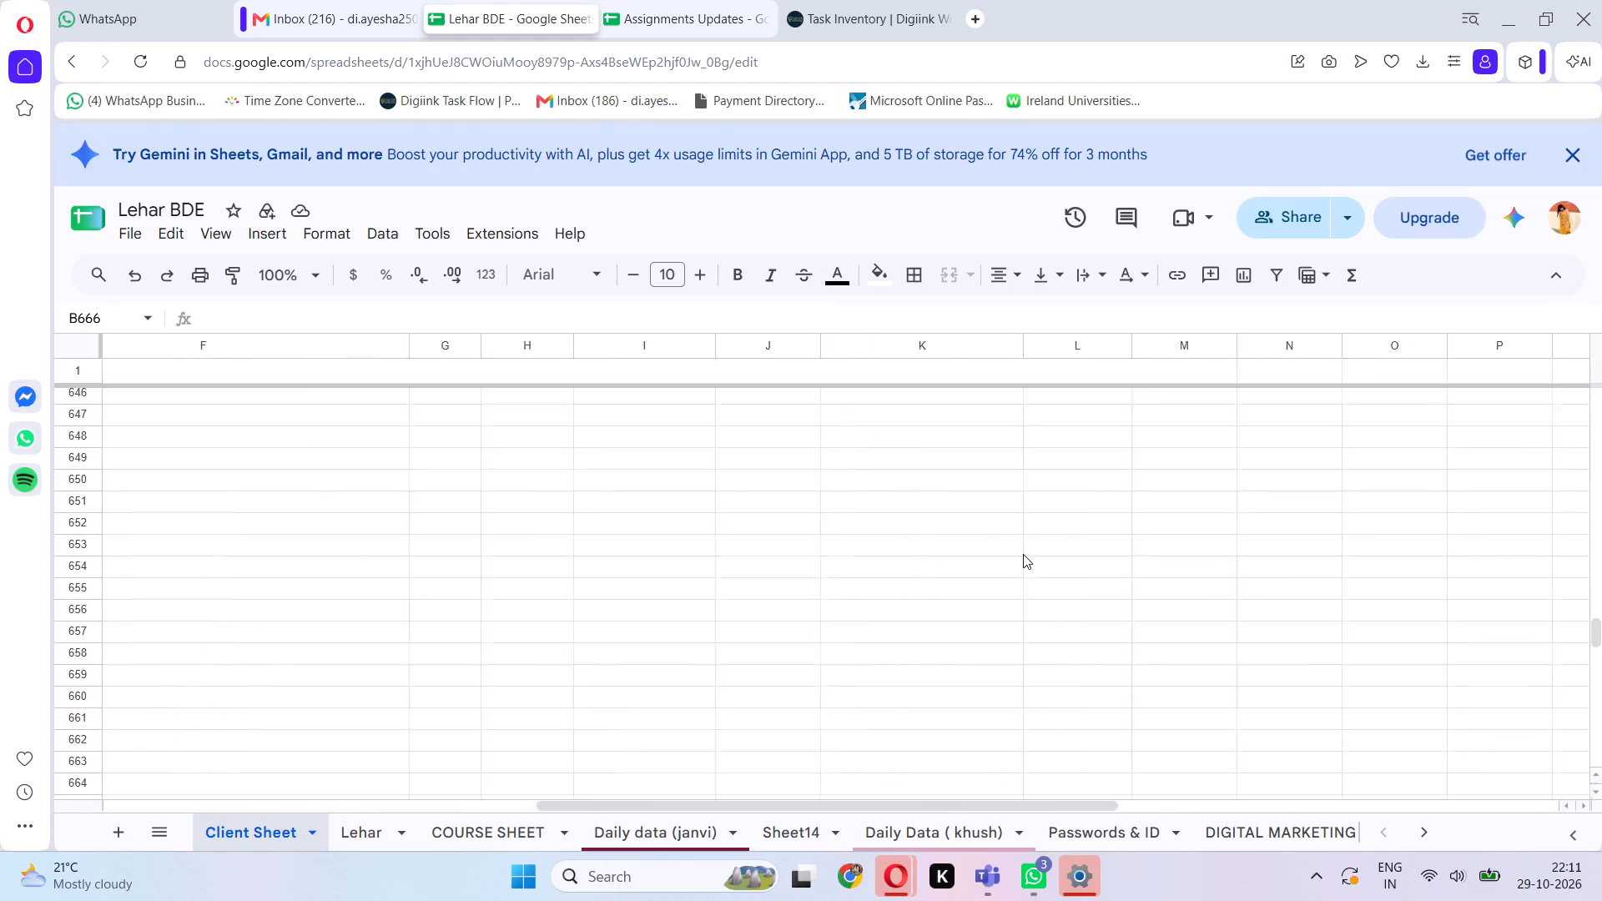
pyautogui.scroll(7, 1023, 554)
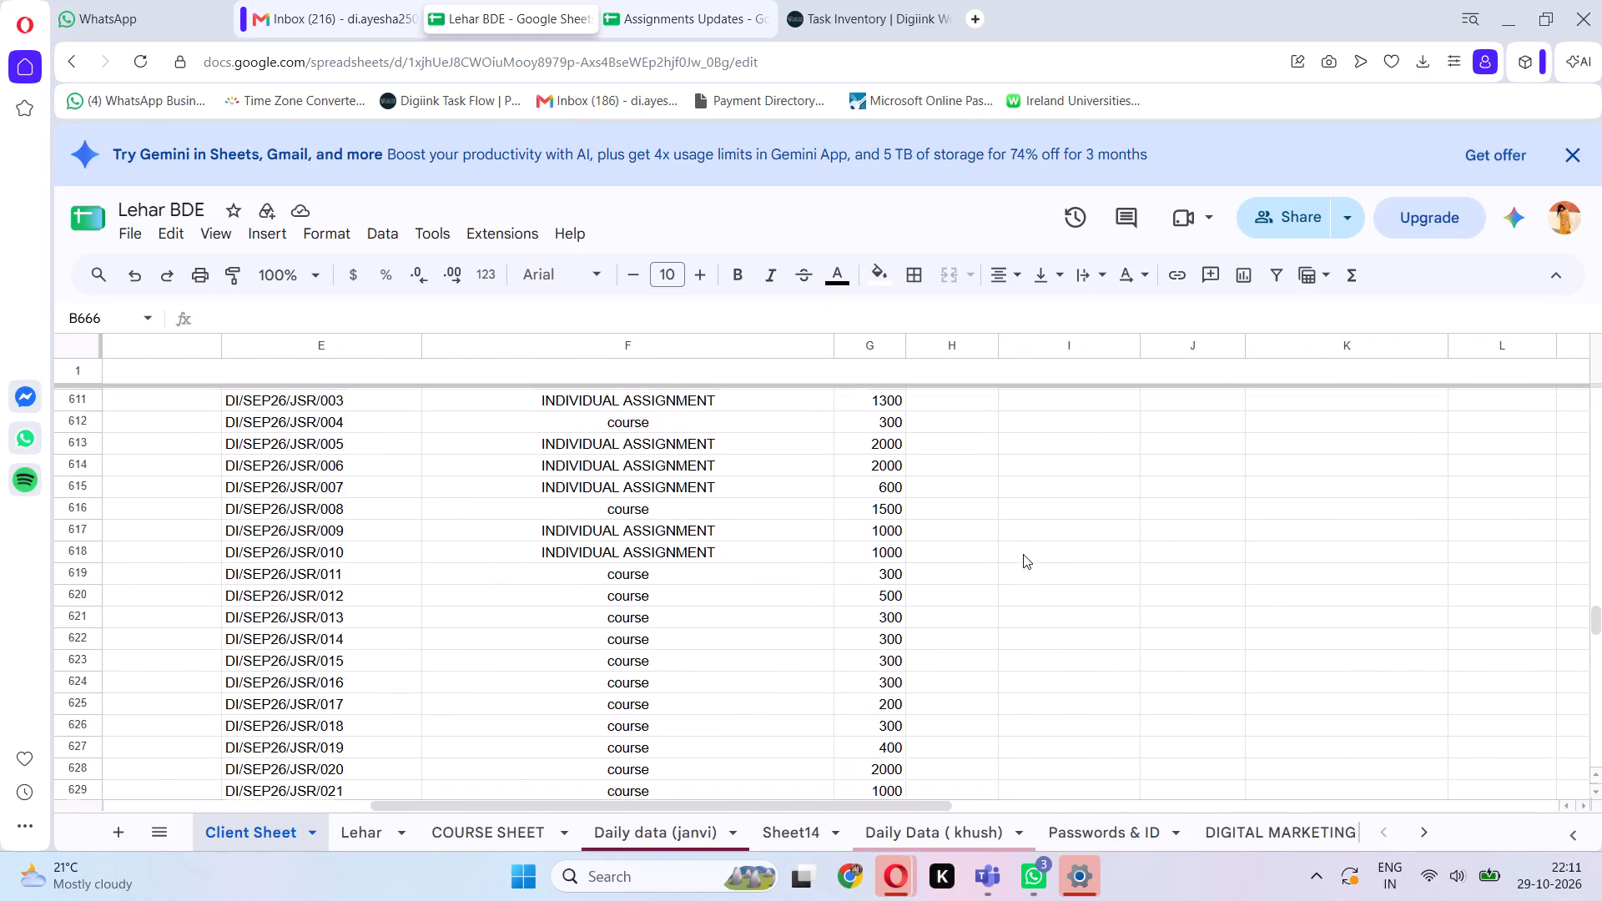
pyautogui.scroll(-5, 1023, 554)
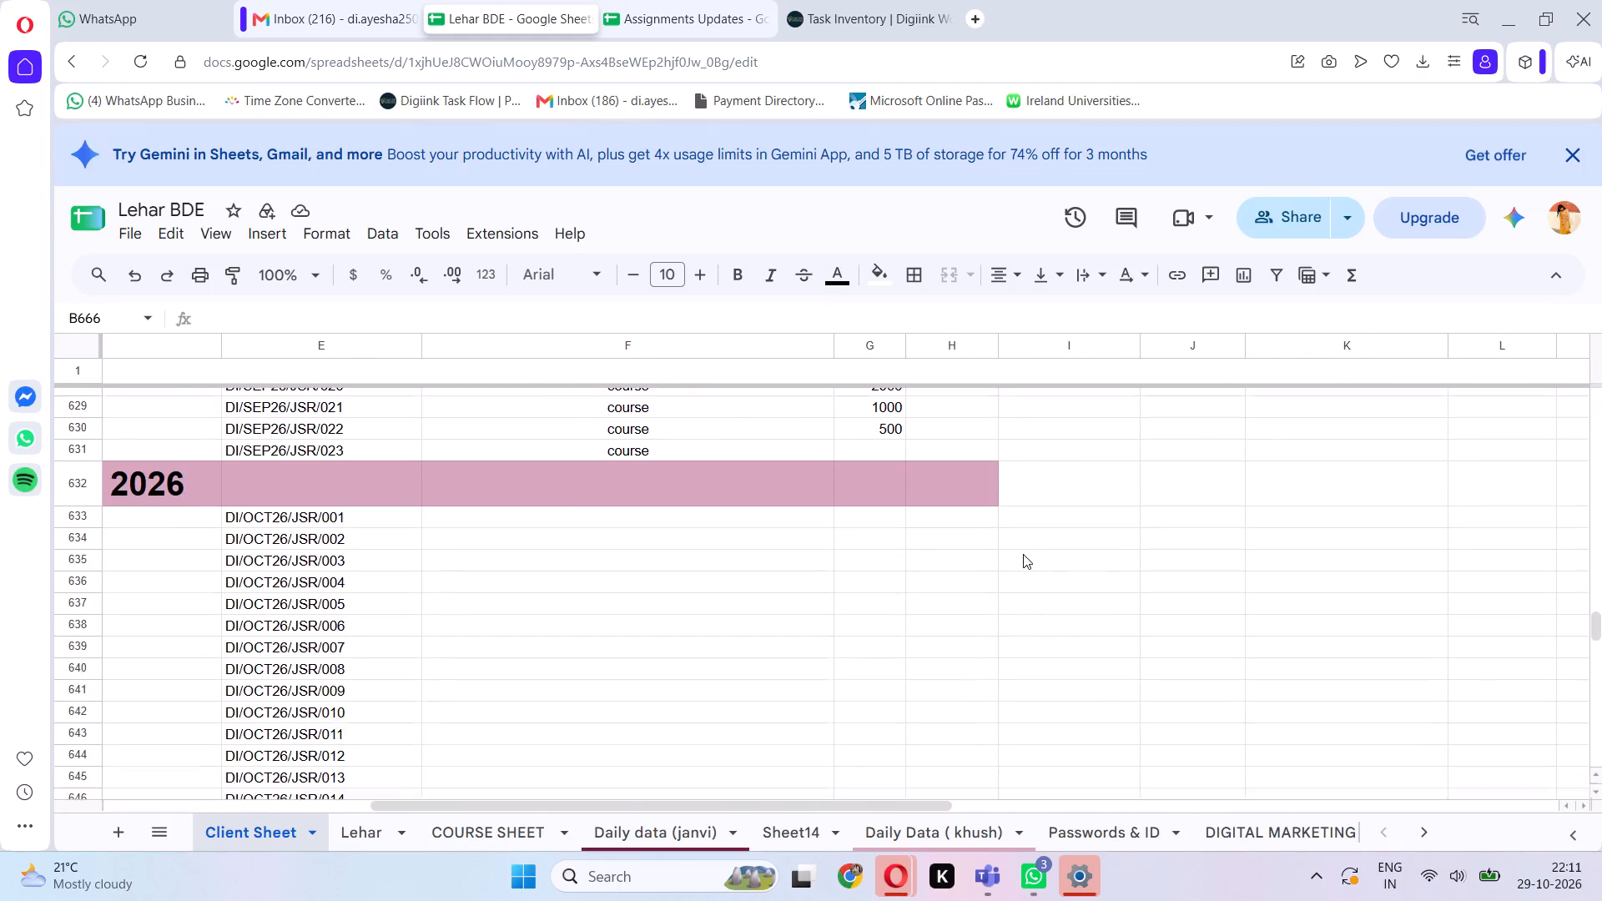
pyautogui.scroll(-2, 1023, 554)
pyautogui.scroll(1, 876, 460)
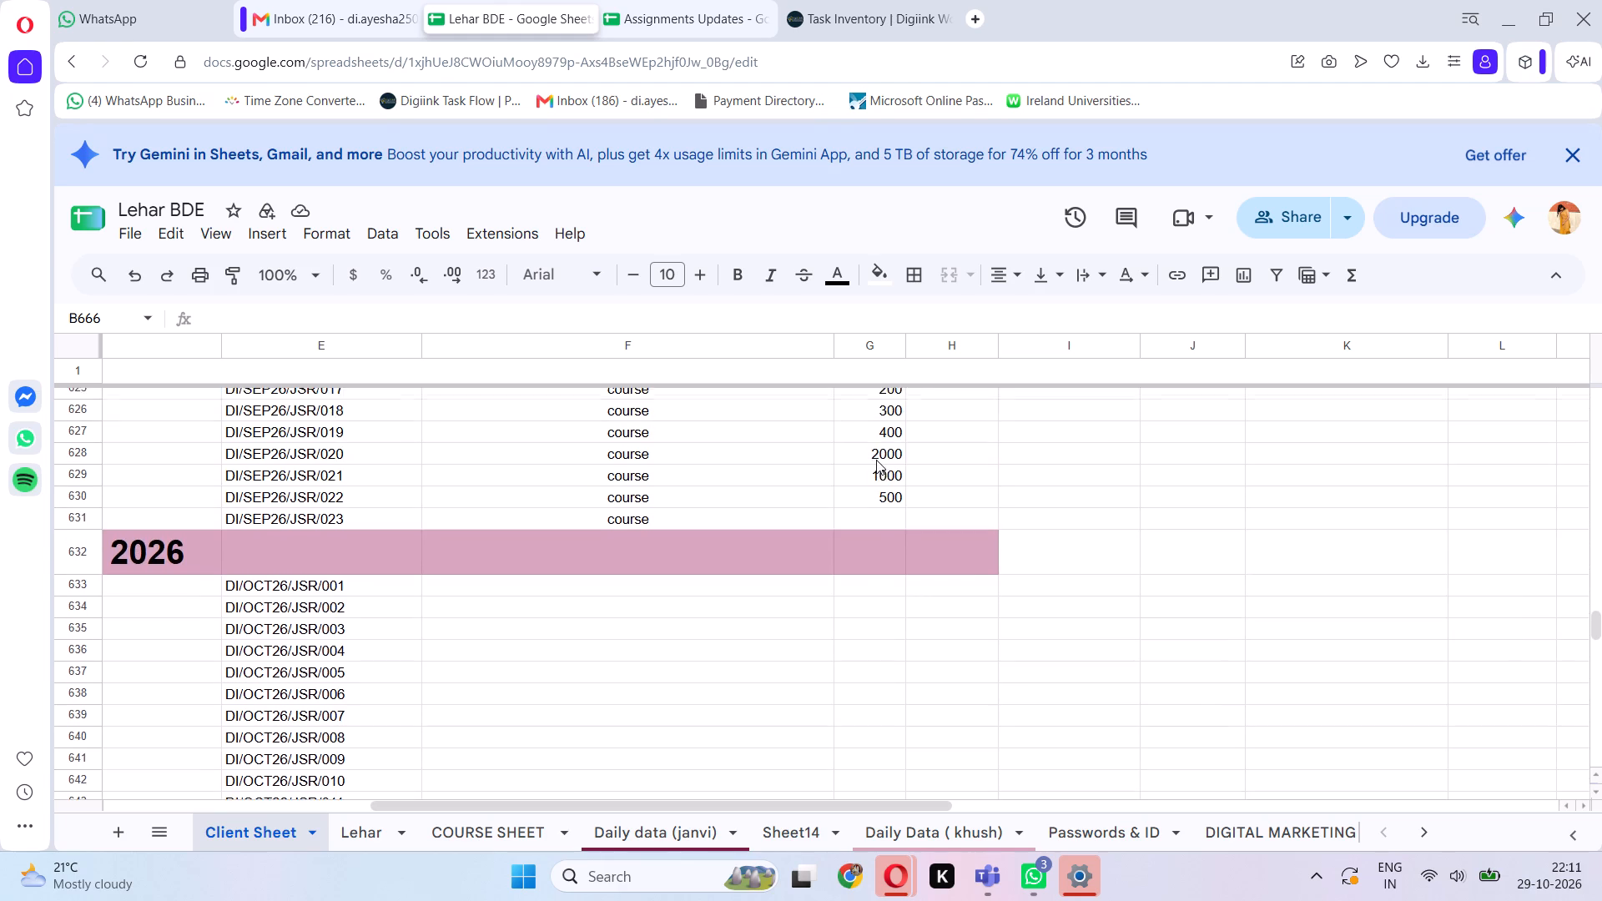
pyautogui.scroll(1, 876, 460)
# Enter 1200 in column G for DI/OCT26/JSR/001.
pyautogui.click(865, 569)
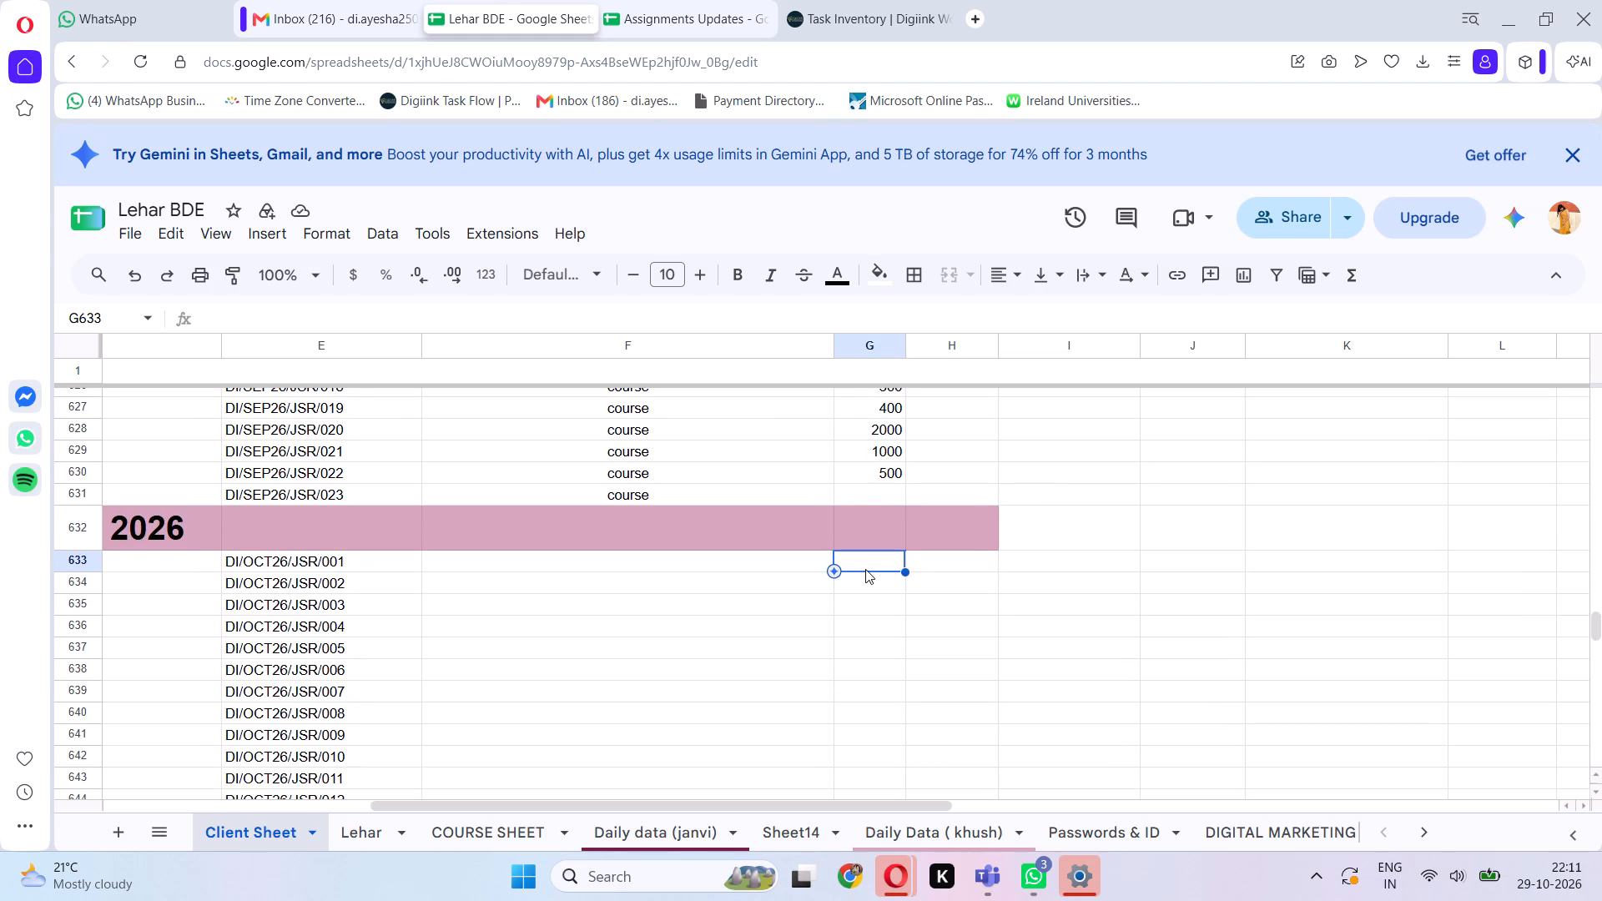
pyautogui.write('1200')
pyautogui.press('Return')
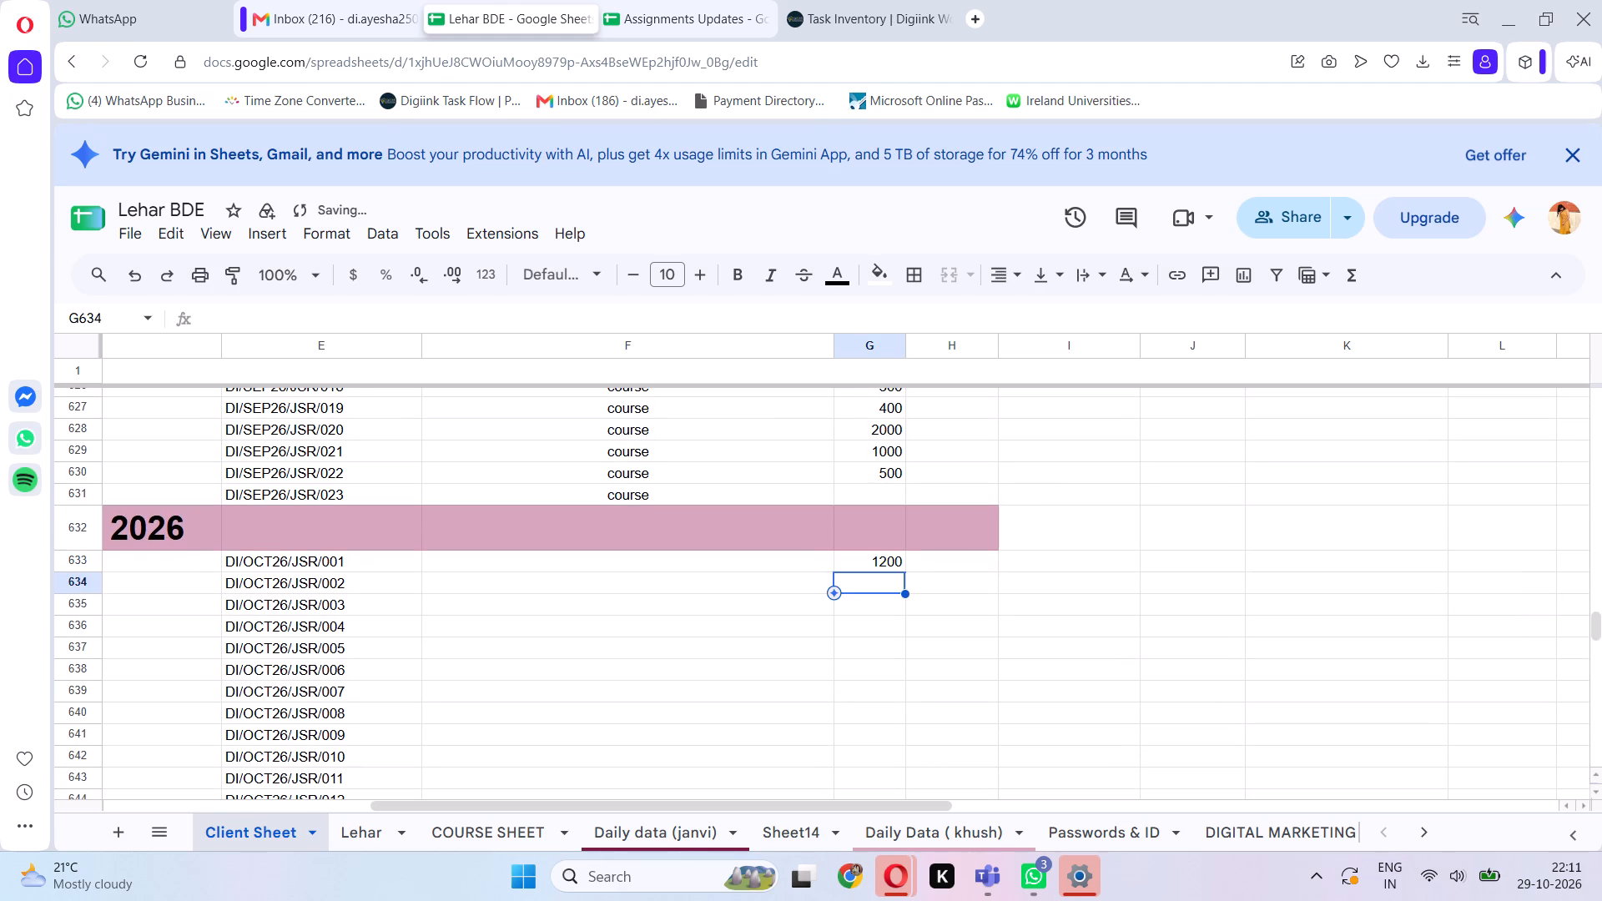
# Set column G for DI/OCT26/JSR/001 to 300 and fill that value down through DI/OCT26/JSR/007.
pyautogui.click(865, 569)
pyautogui.write('300')
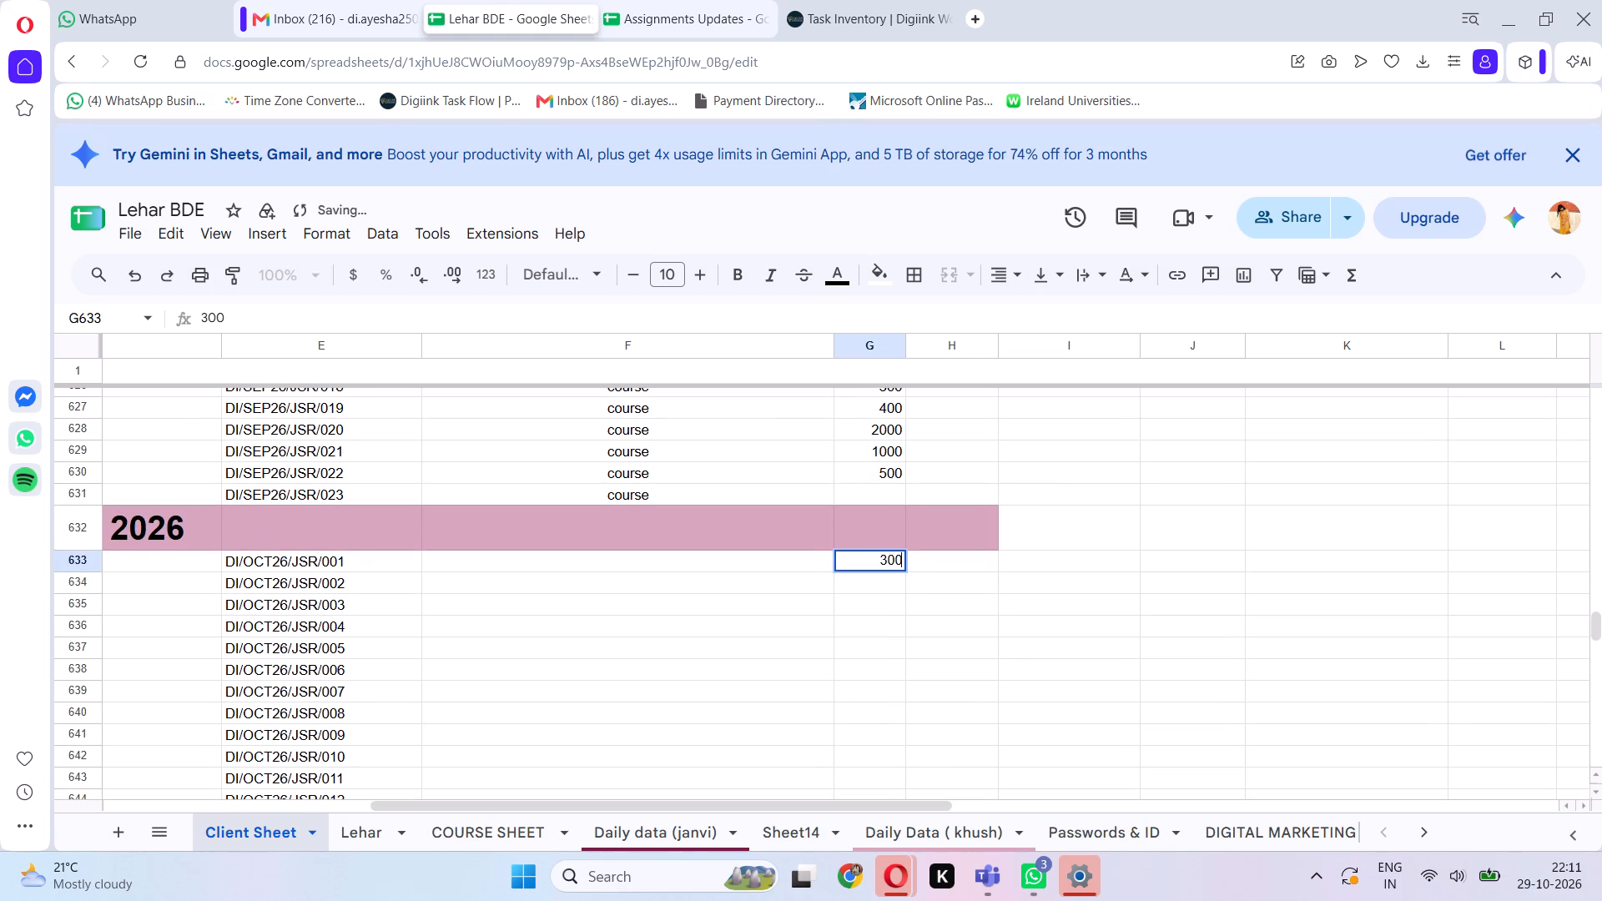
pyautogui.press('Return')
pyautogui.press('Up')
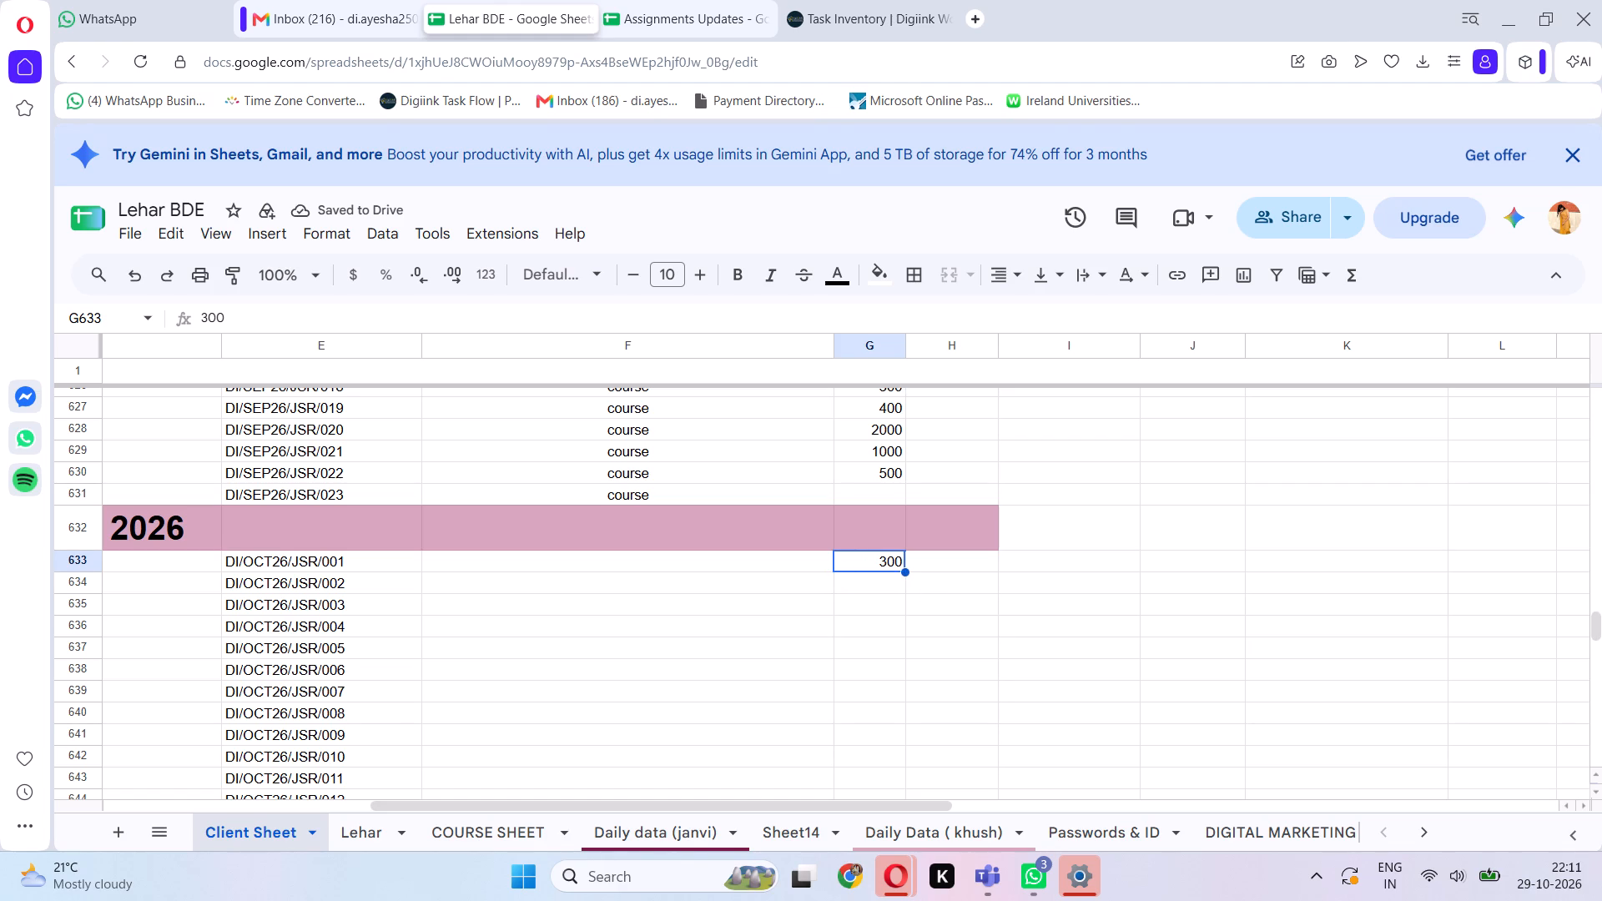
pyautogui.click(906, 576)
pyautogui.moveTo(904, 573); pyautogui.dragTo(910, 677)
pyautogui.moveTo(910, 677); pyautogui.dragTo(909, 687)
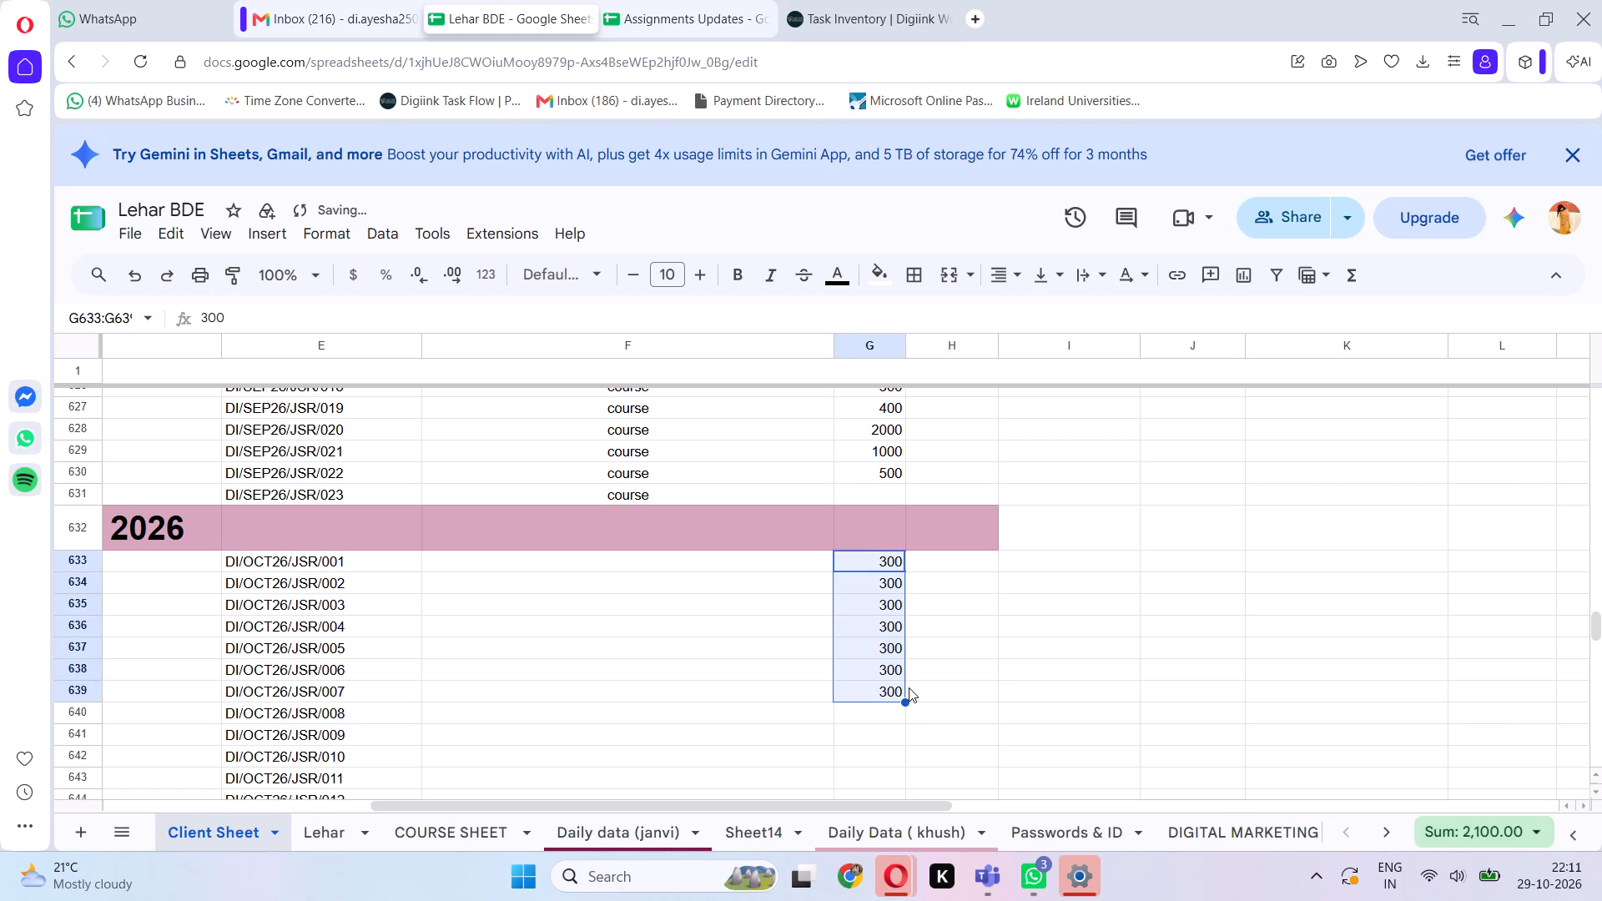
pyautogui.click(872, 713)
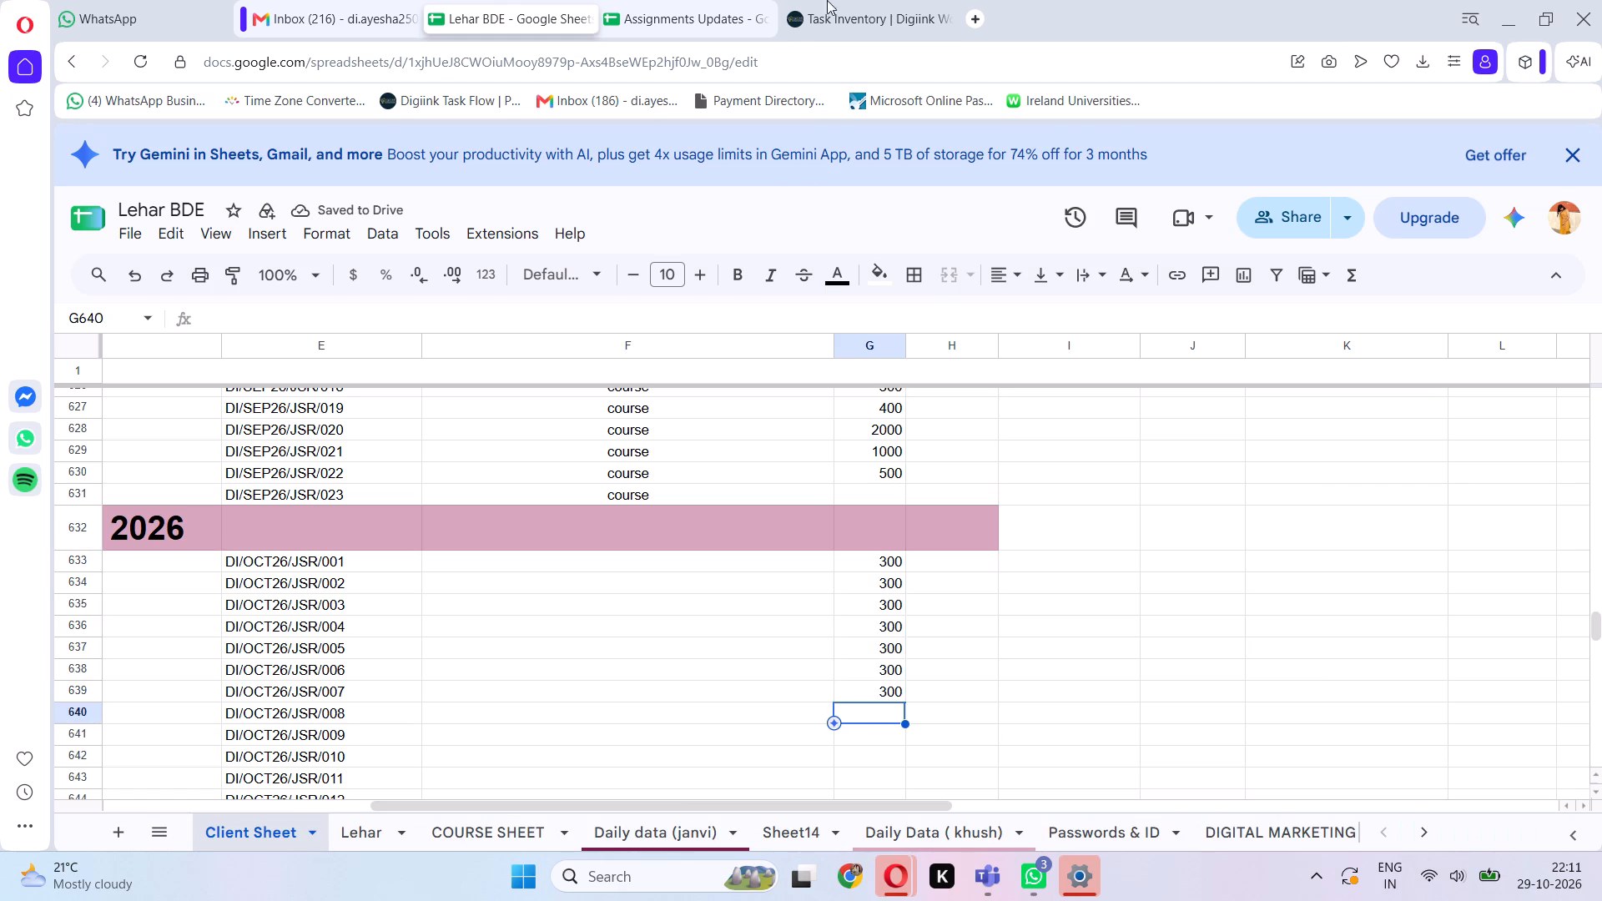
# Check the word counts above DI/OCT26/JSR/007 in Task Inventory, and extend the 300 fill in column G of Lehar BDE through DI/OCT26/JSR/013.
pyautogui.click(848, 3)
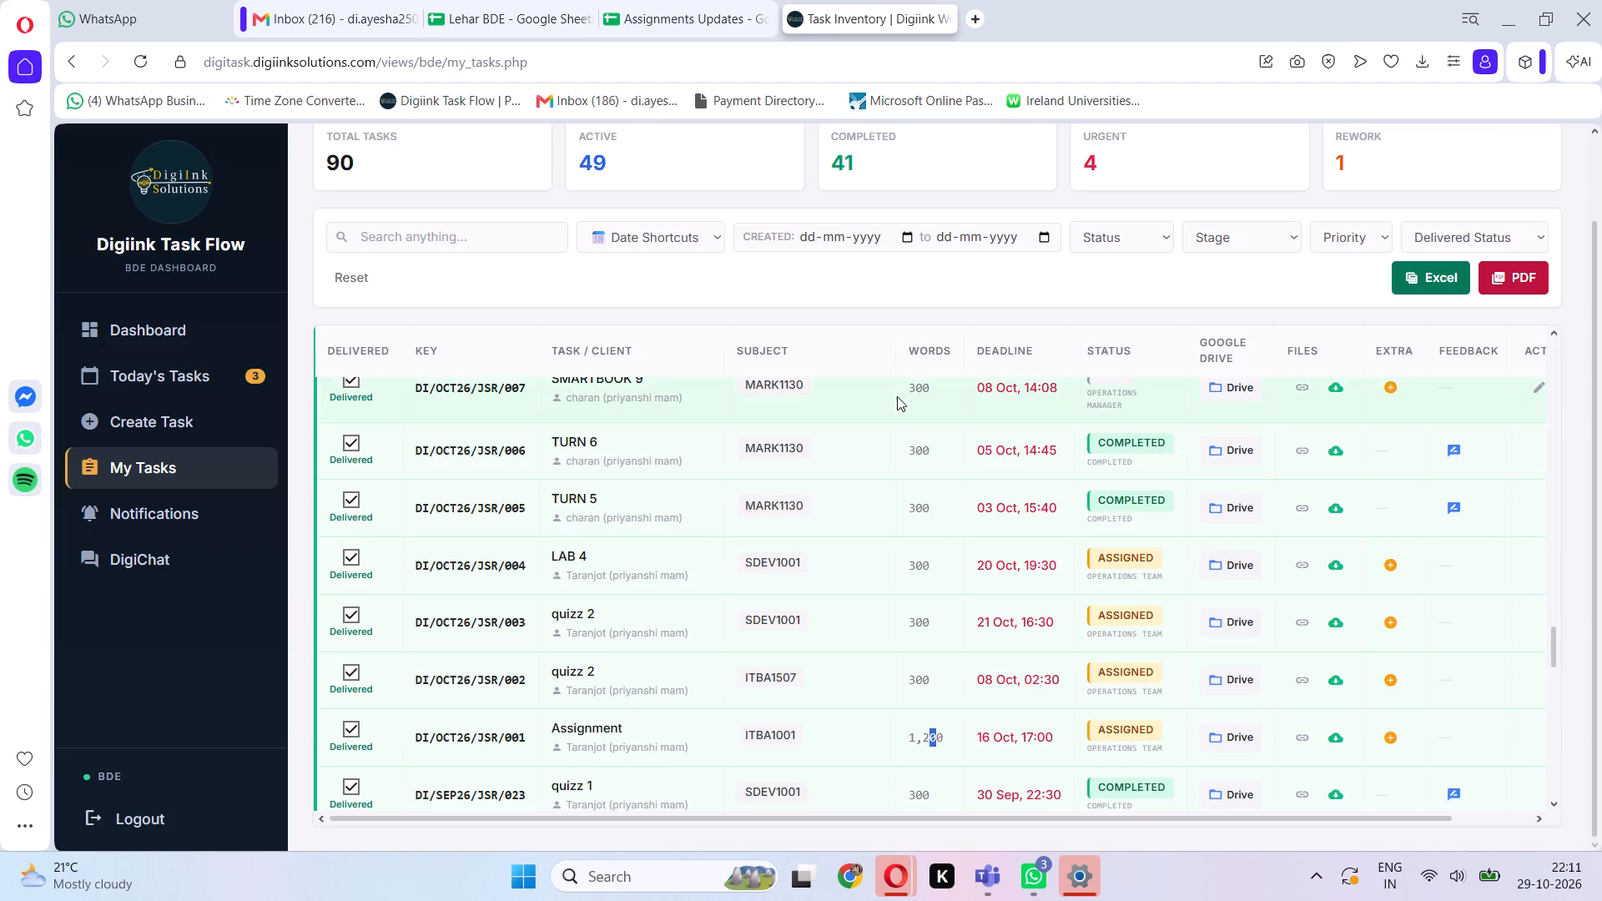
pyautogui.scroll(5, 933, 427)
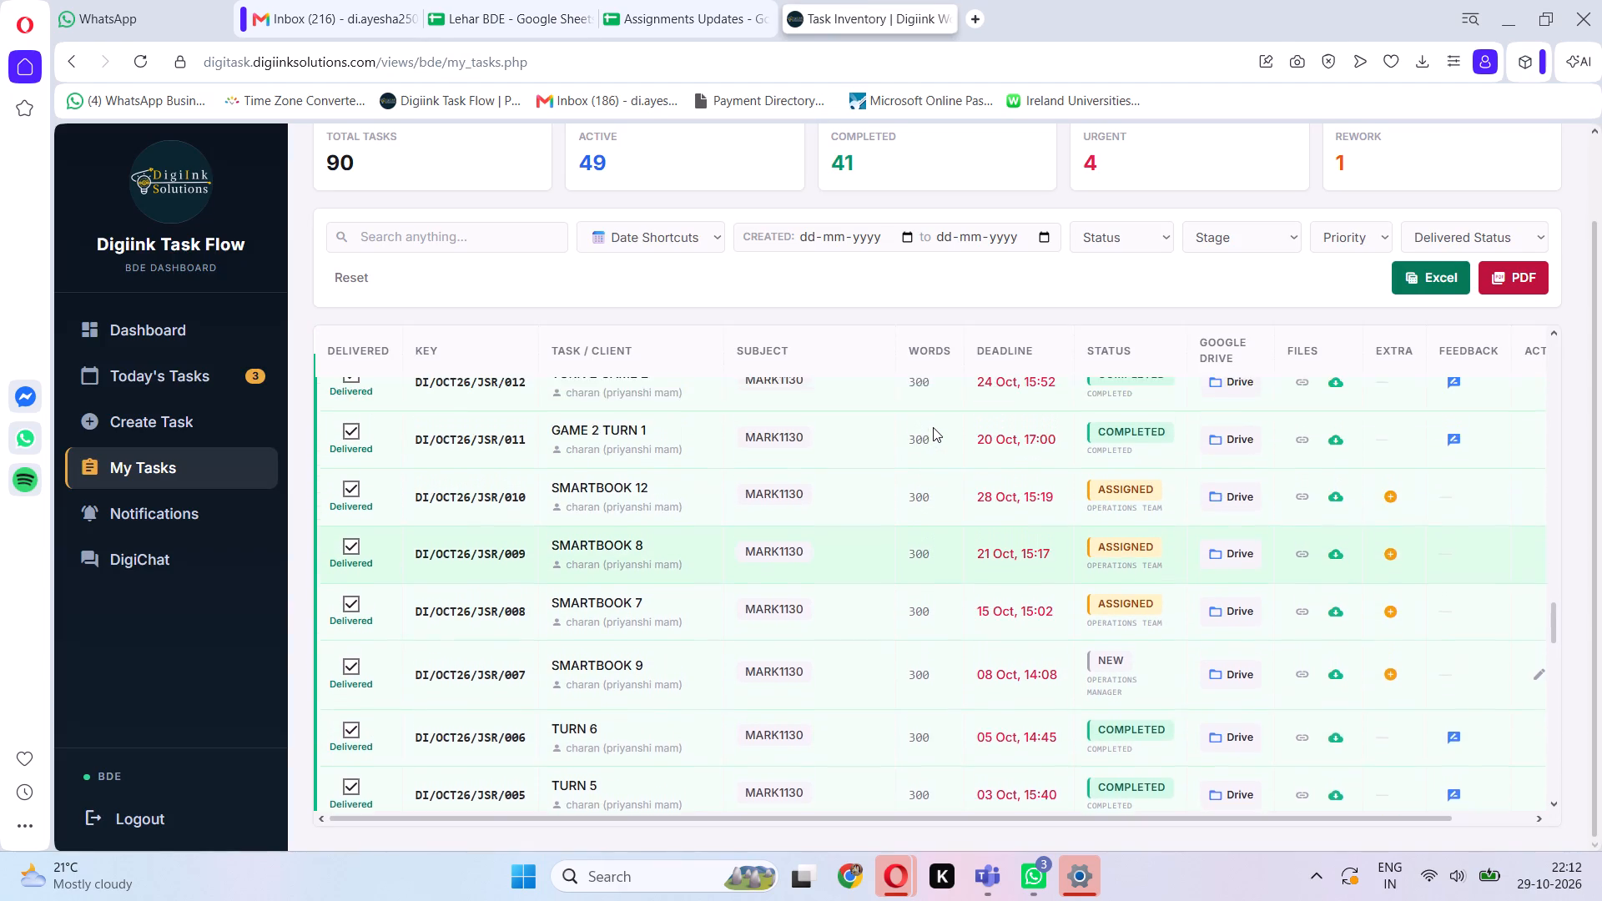
pyautogui.scroll(1, 933, 427)
pyautogui.scroll(-1, 933, 427)
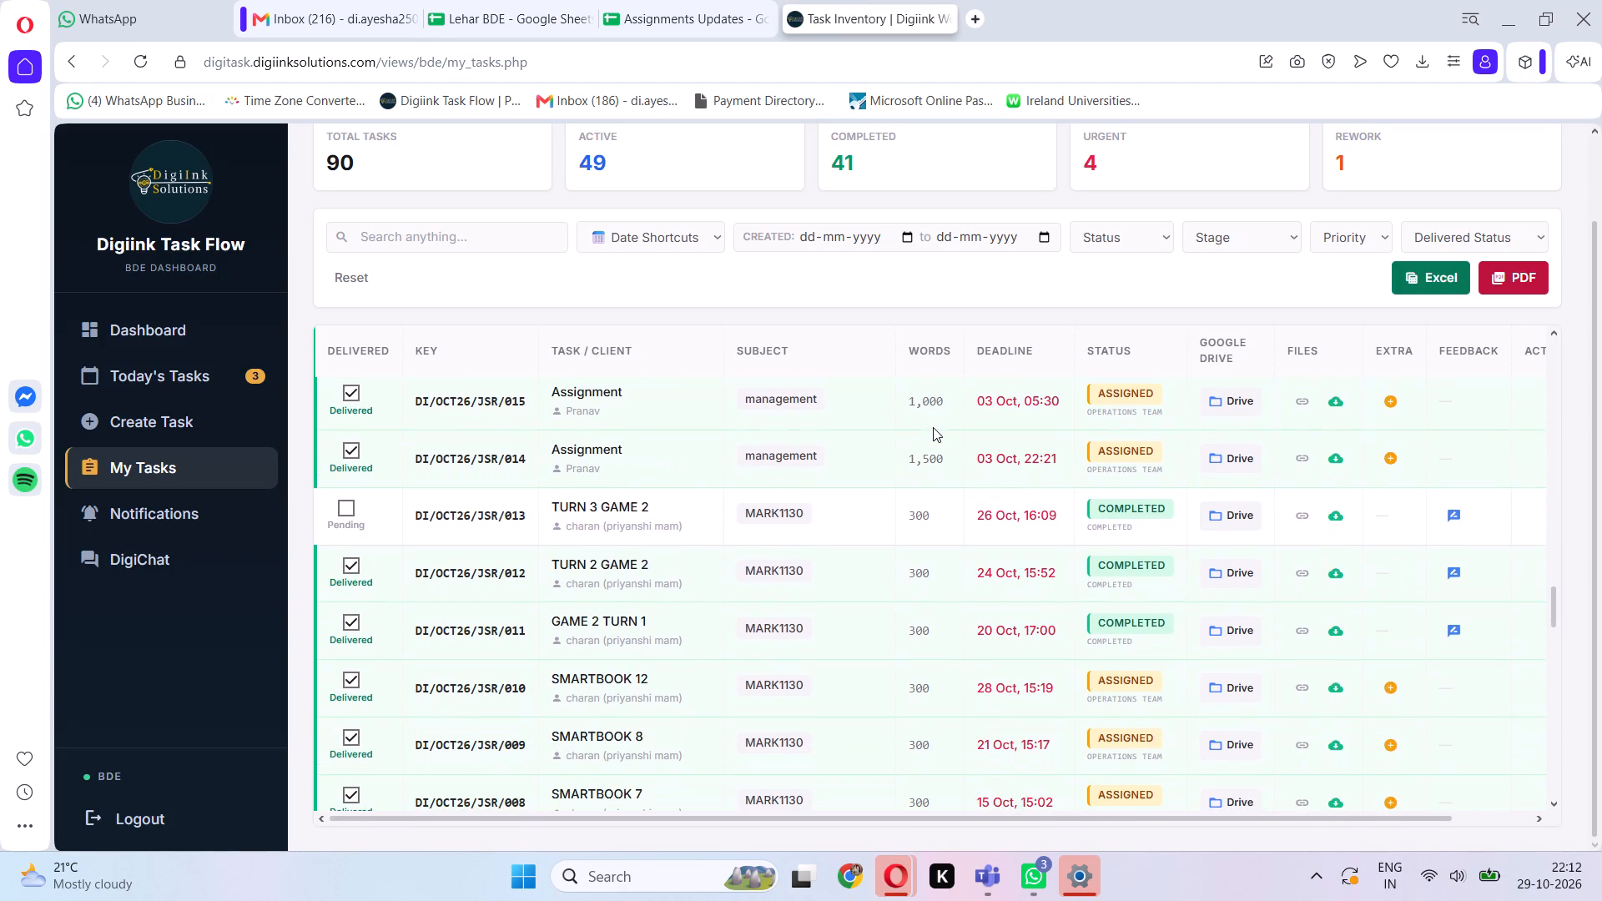
pyautogui.scroll(-2, 933, 427)
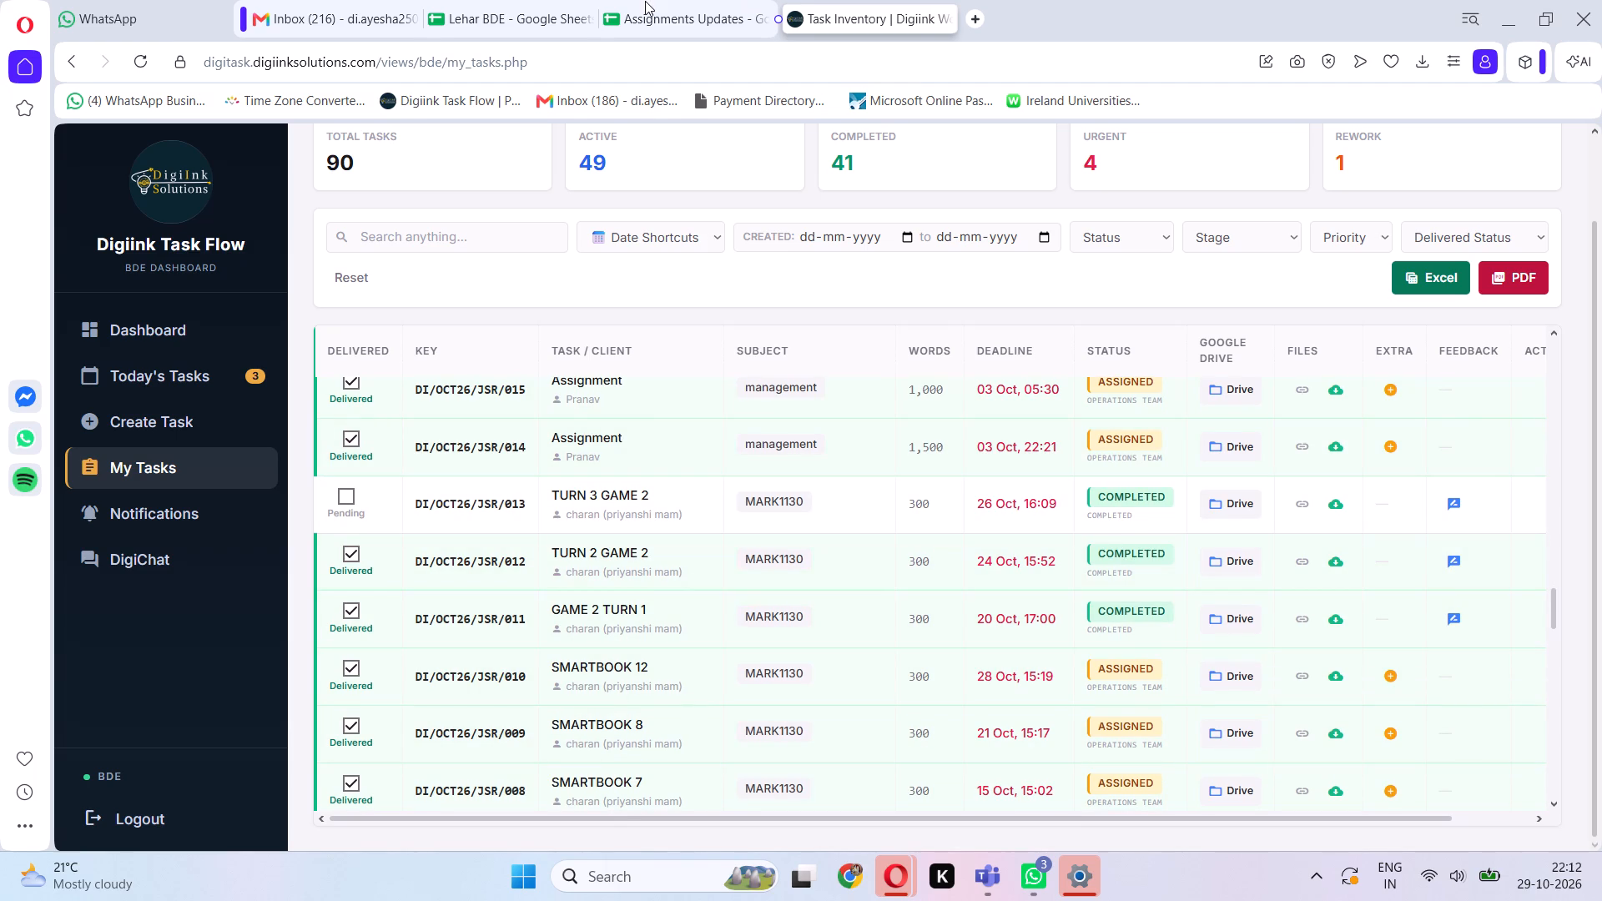
pyautogui.click(567, 7)
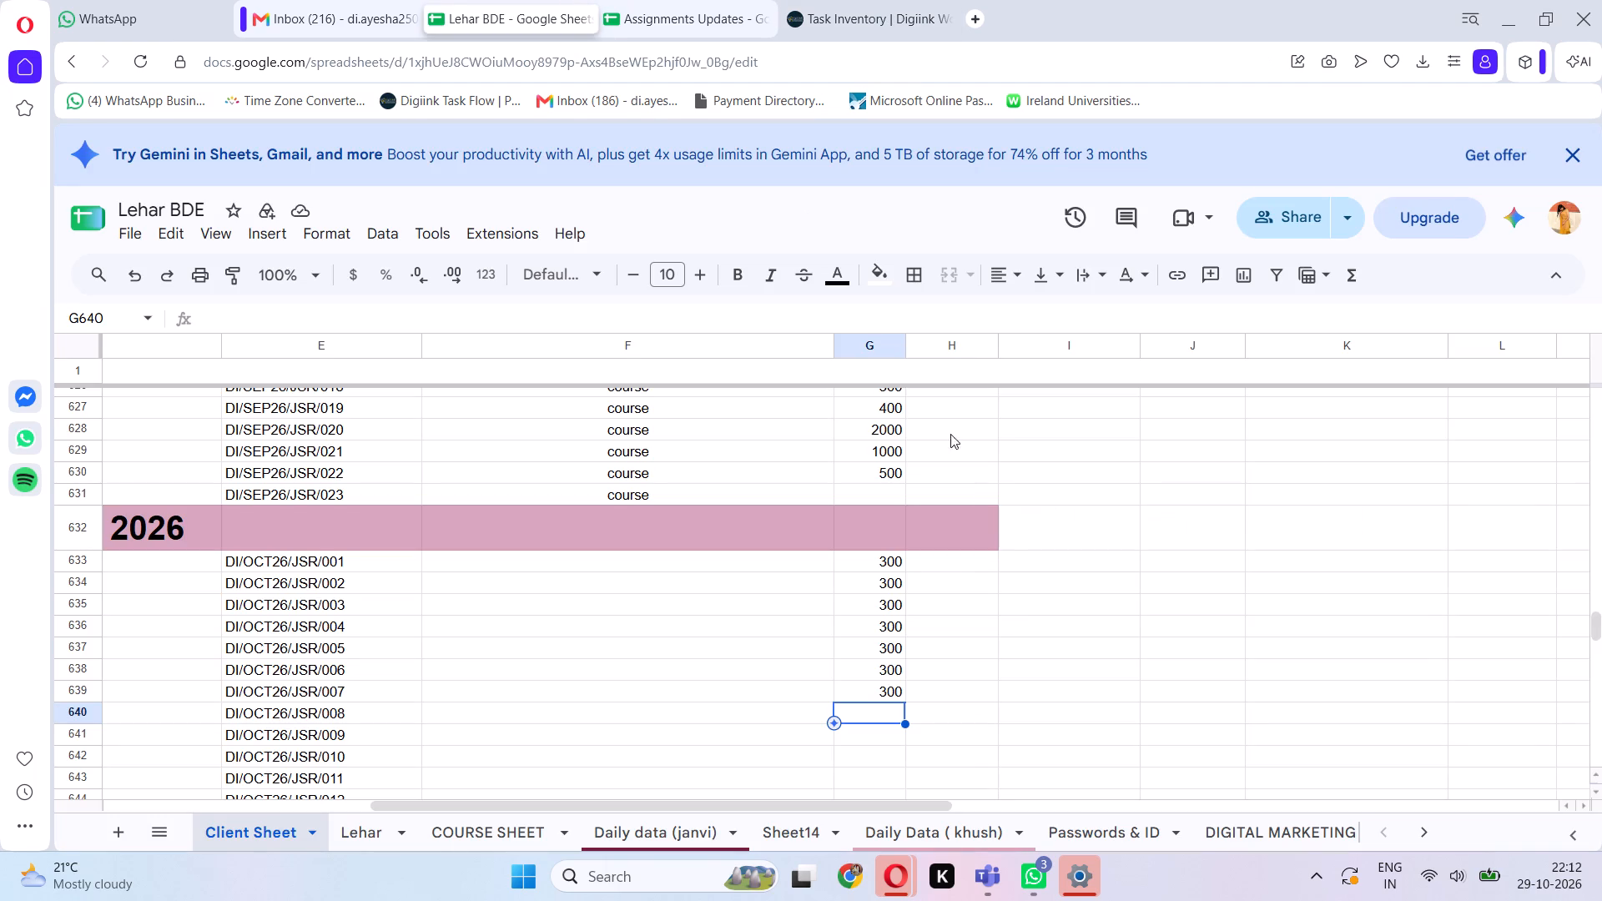
pyautogui.click(897, 692)
pyautogui.moveTo(905, 701); pyautogui.dragTo(909, 773)
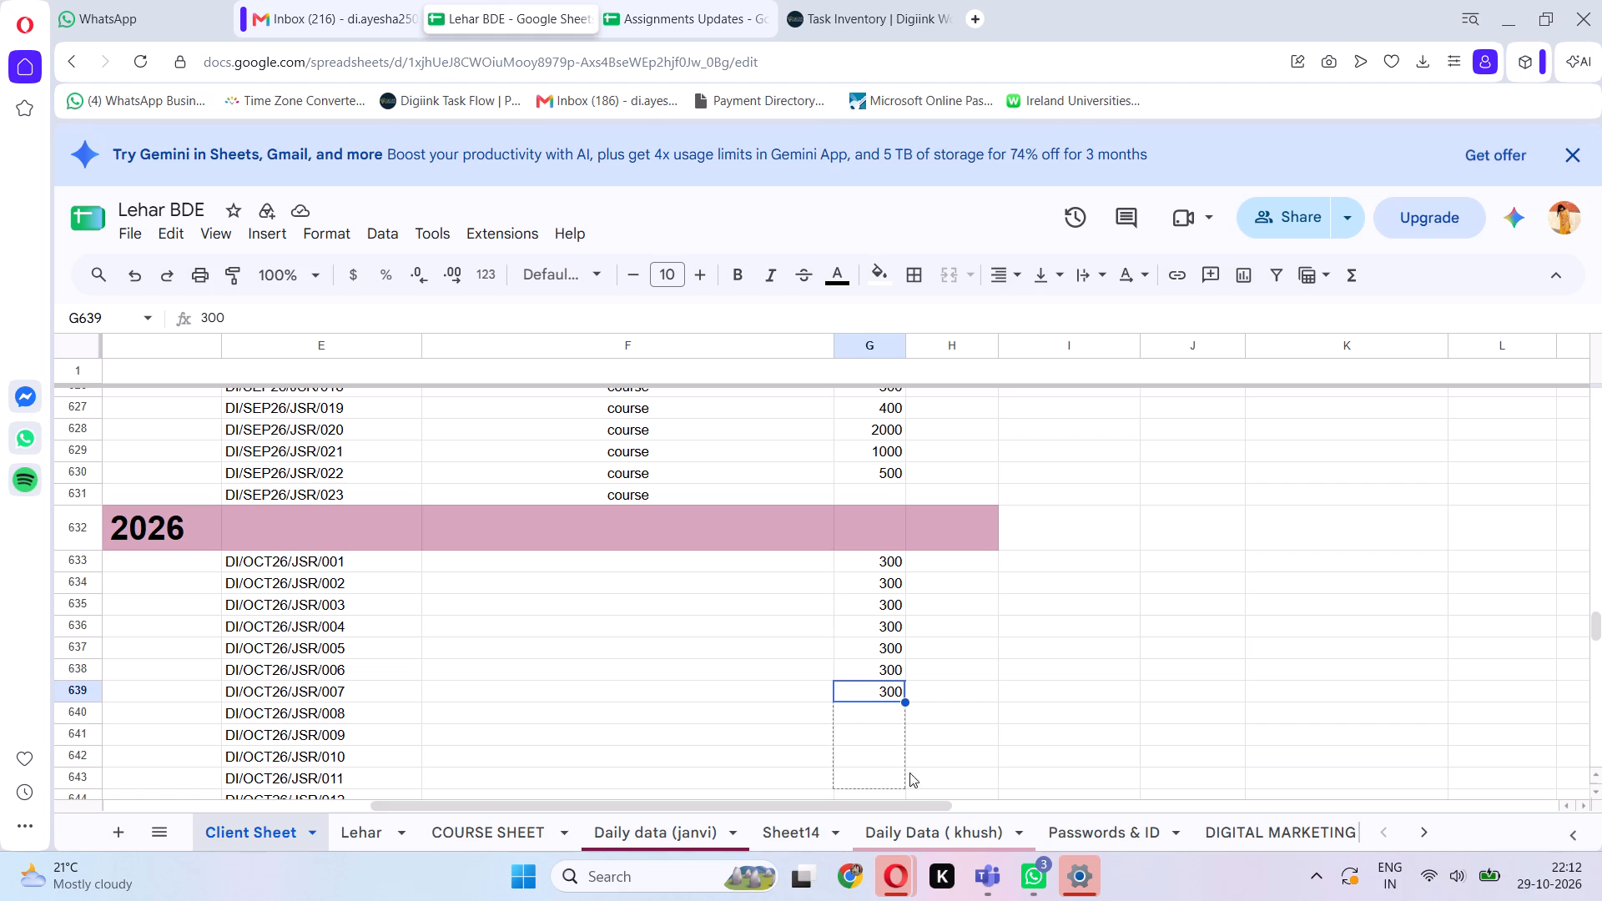
pyautogui.moveTo(909, 773); pyautogui.dragTo(899, 695)
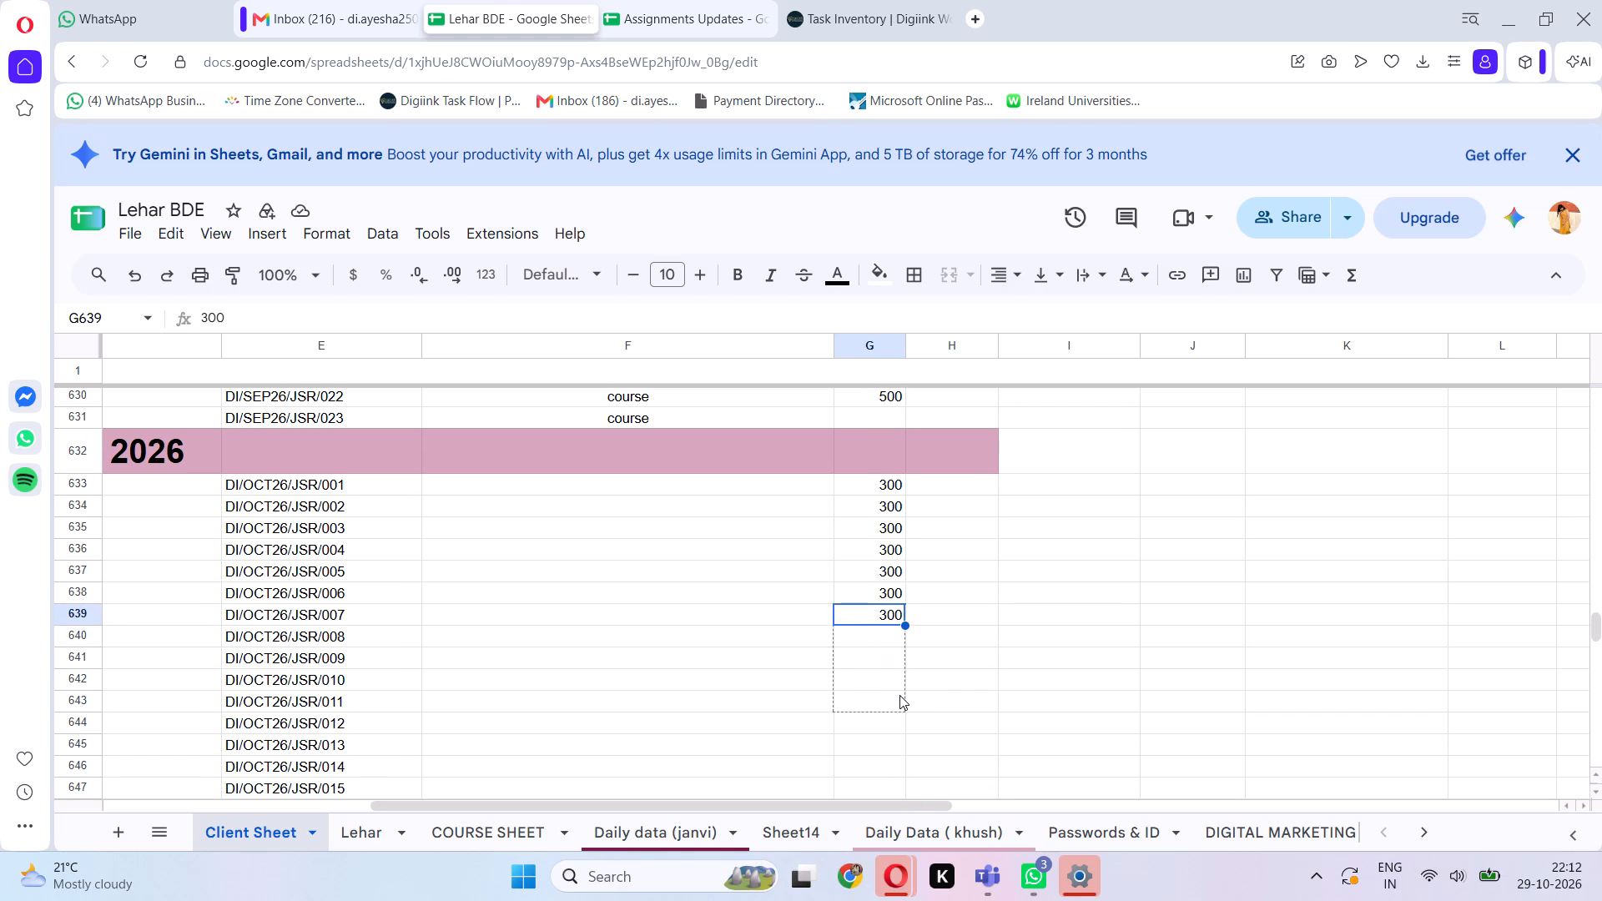
pyautogui.moveTo(899, 695); pyautogui.dragTo(906, 741)
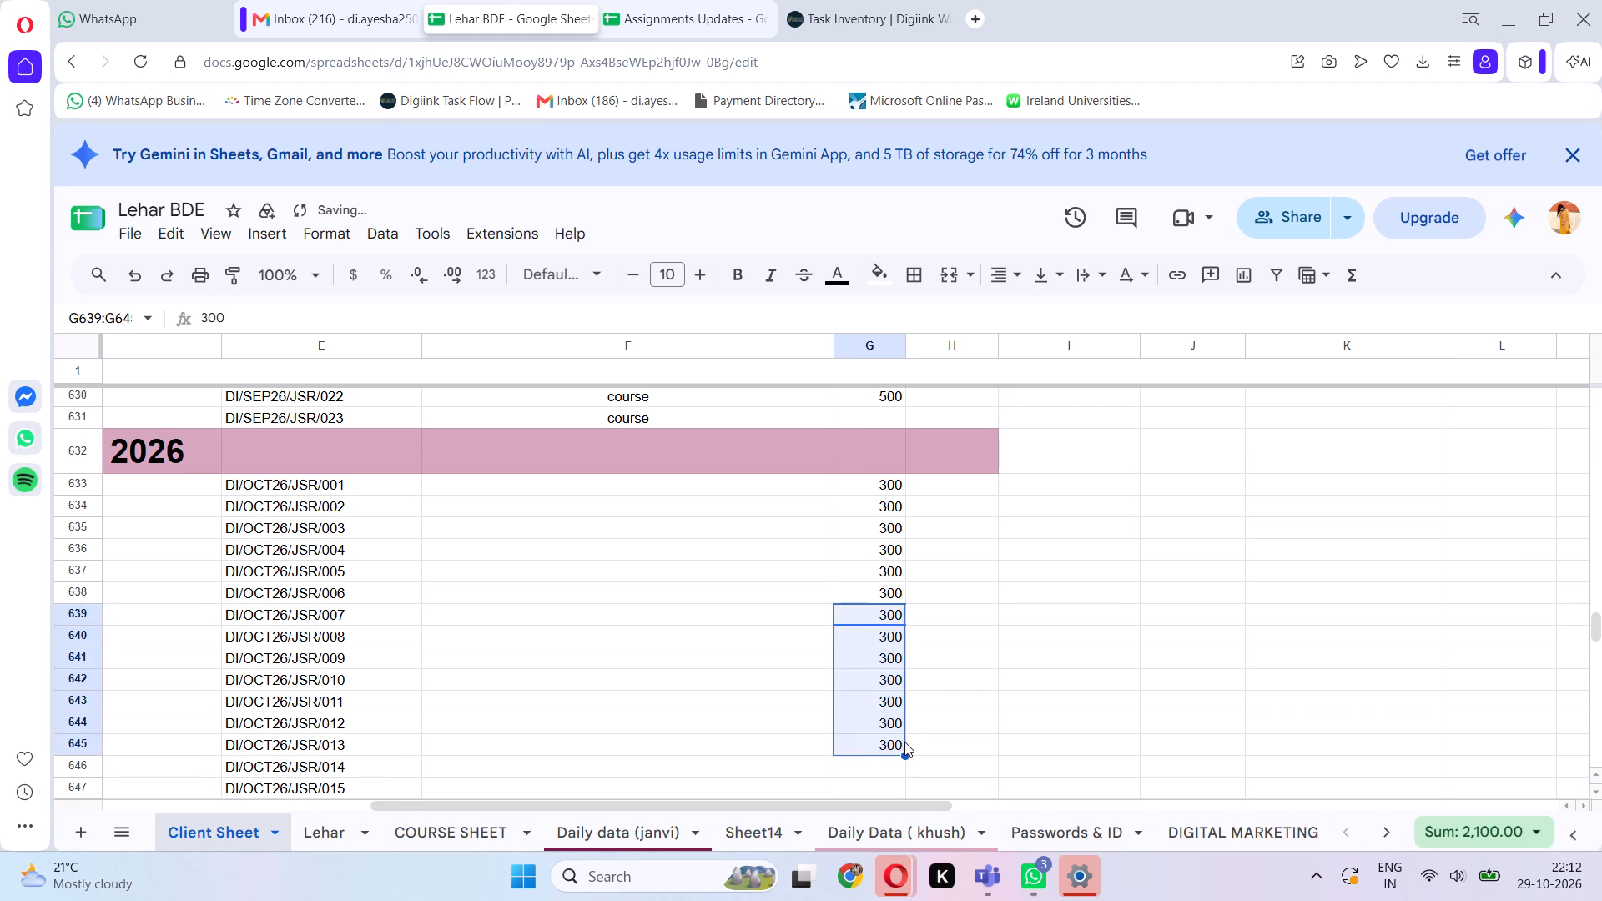
pyautogui.click(870, 763)
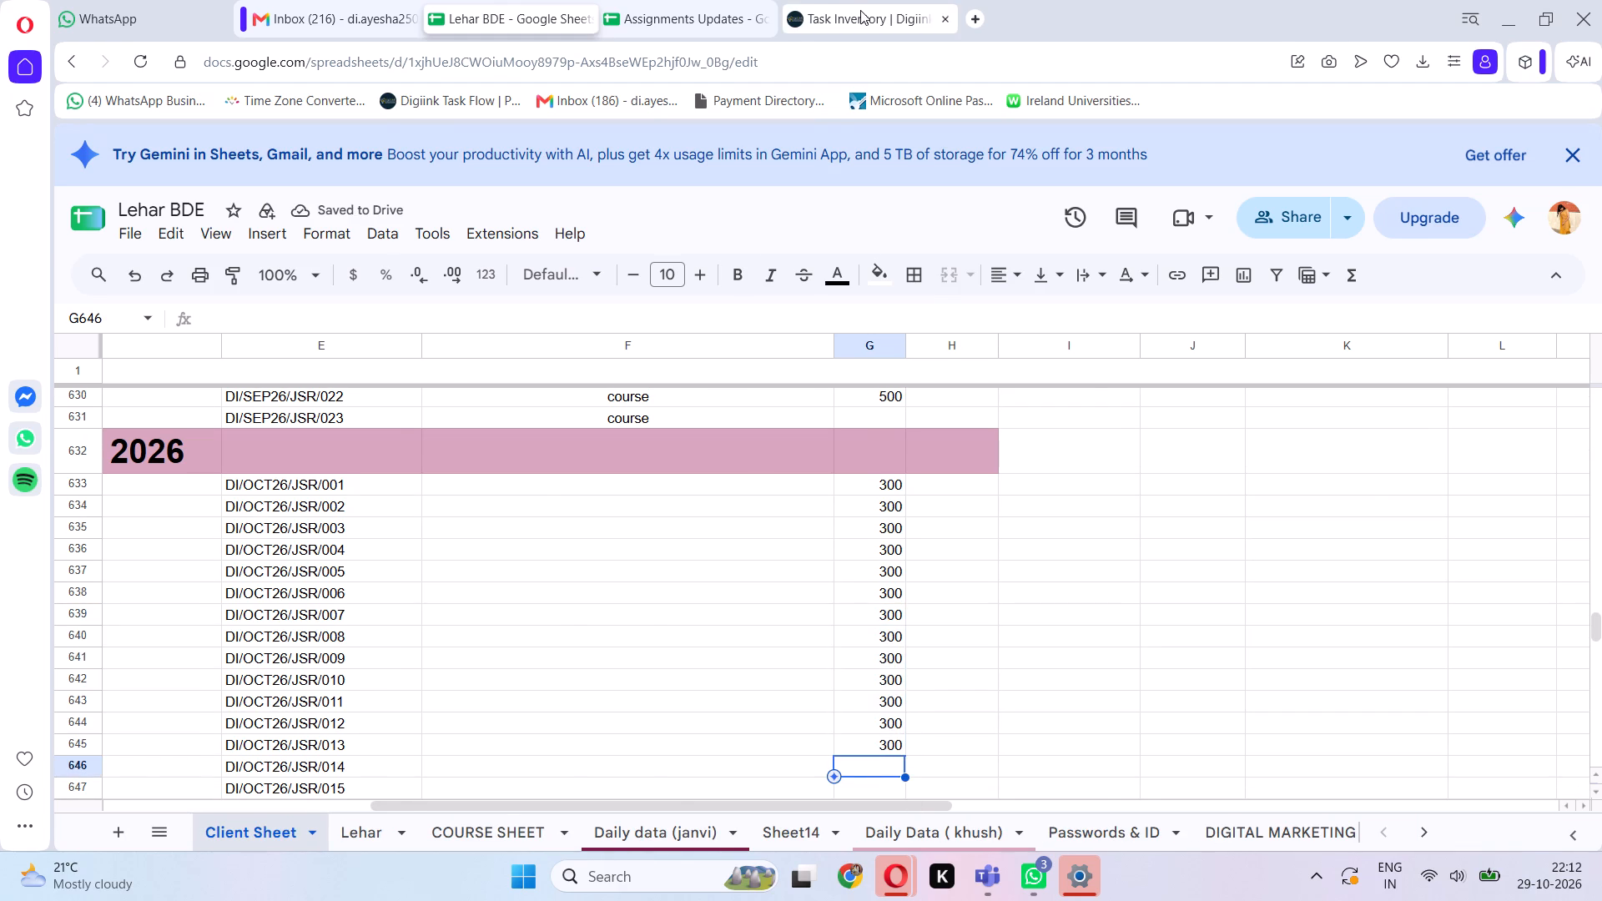
# Check the next word counts in Task Inventory, and enter 1000, 1500 and 1000 in Lehar BDE column G for DI/OCT26/JSR/015 through 017.
pyautogui.click(860, 10)
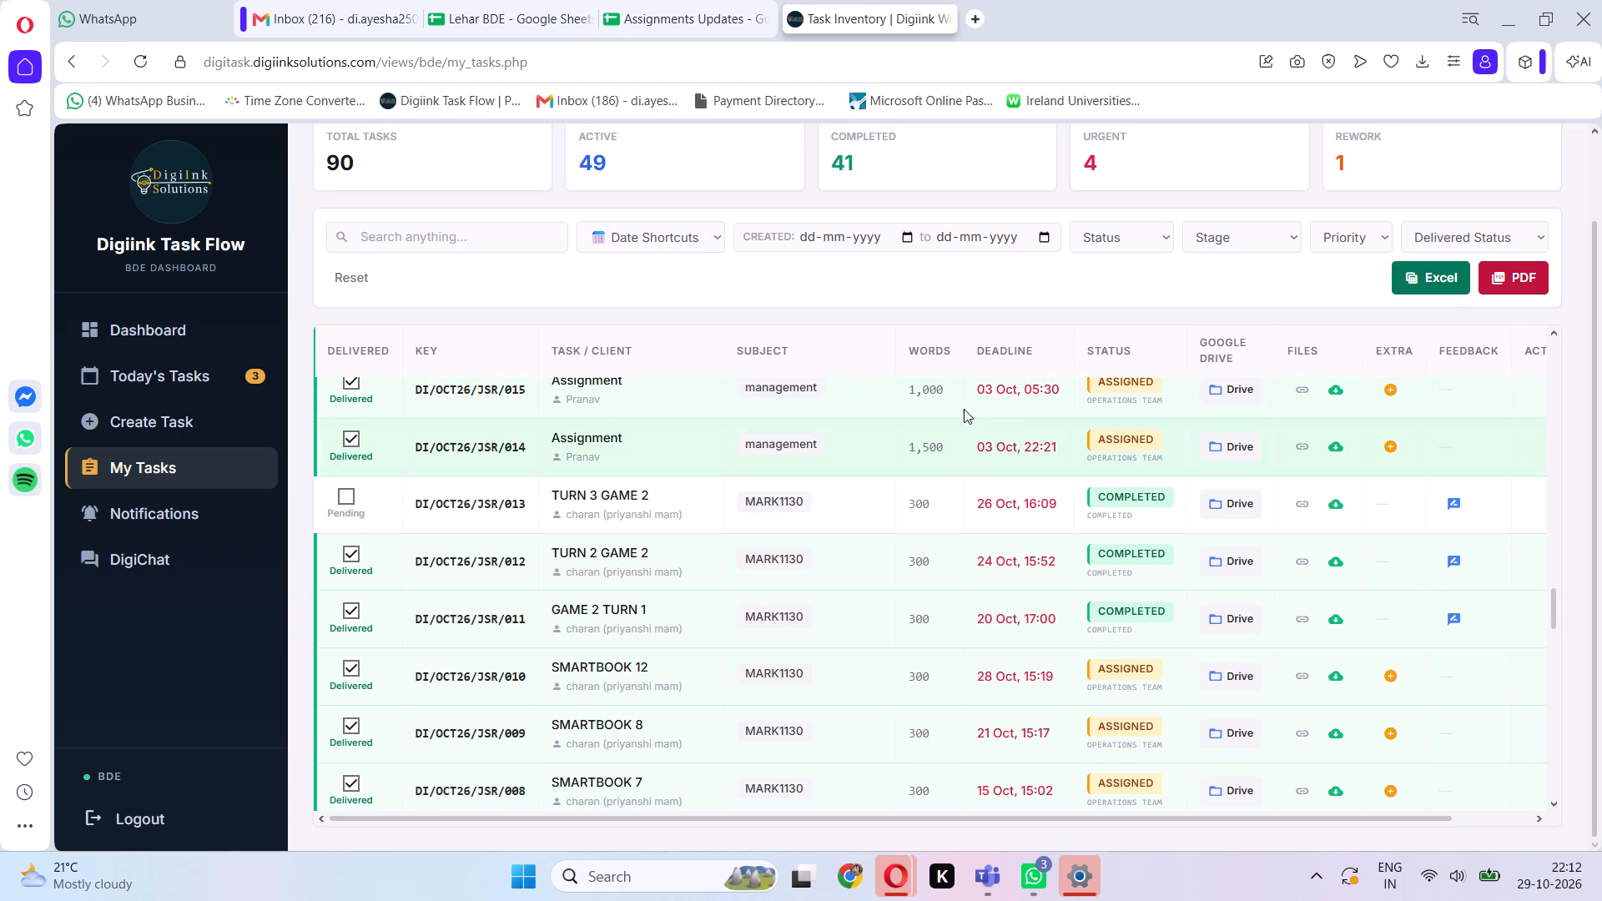
pyautogui.scroll(1, 949, 432)
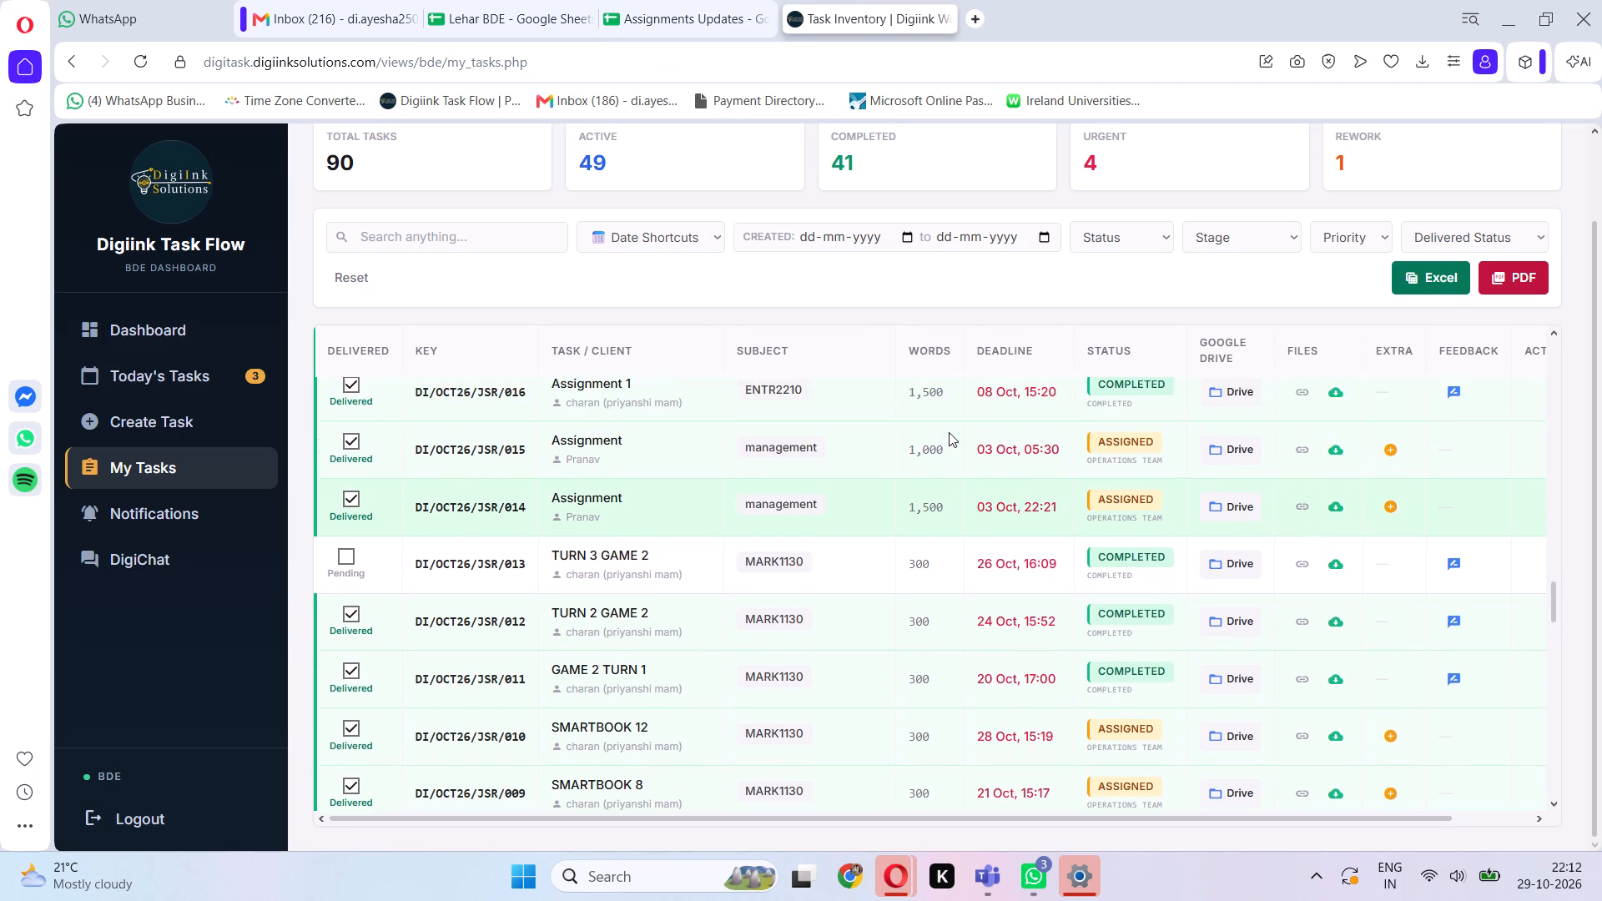
pyautogui.scroll(1, 949, 432)
pyautogui.scroll(-1, 949, 432)
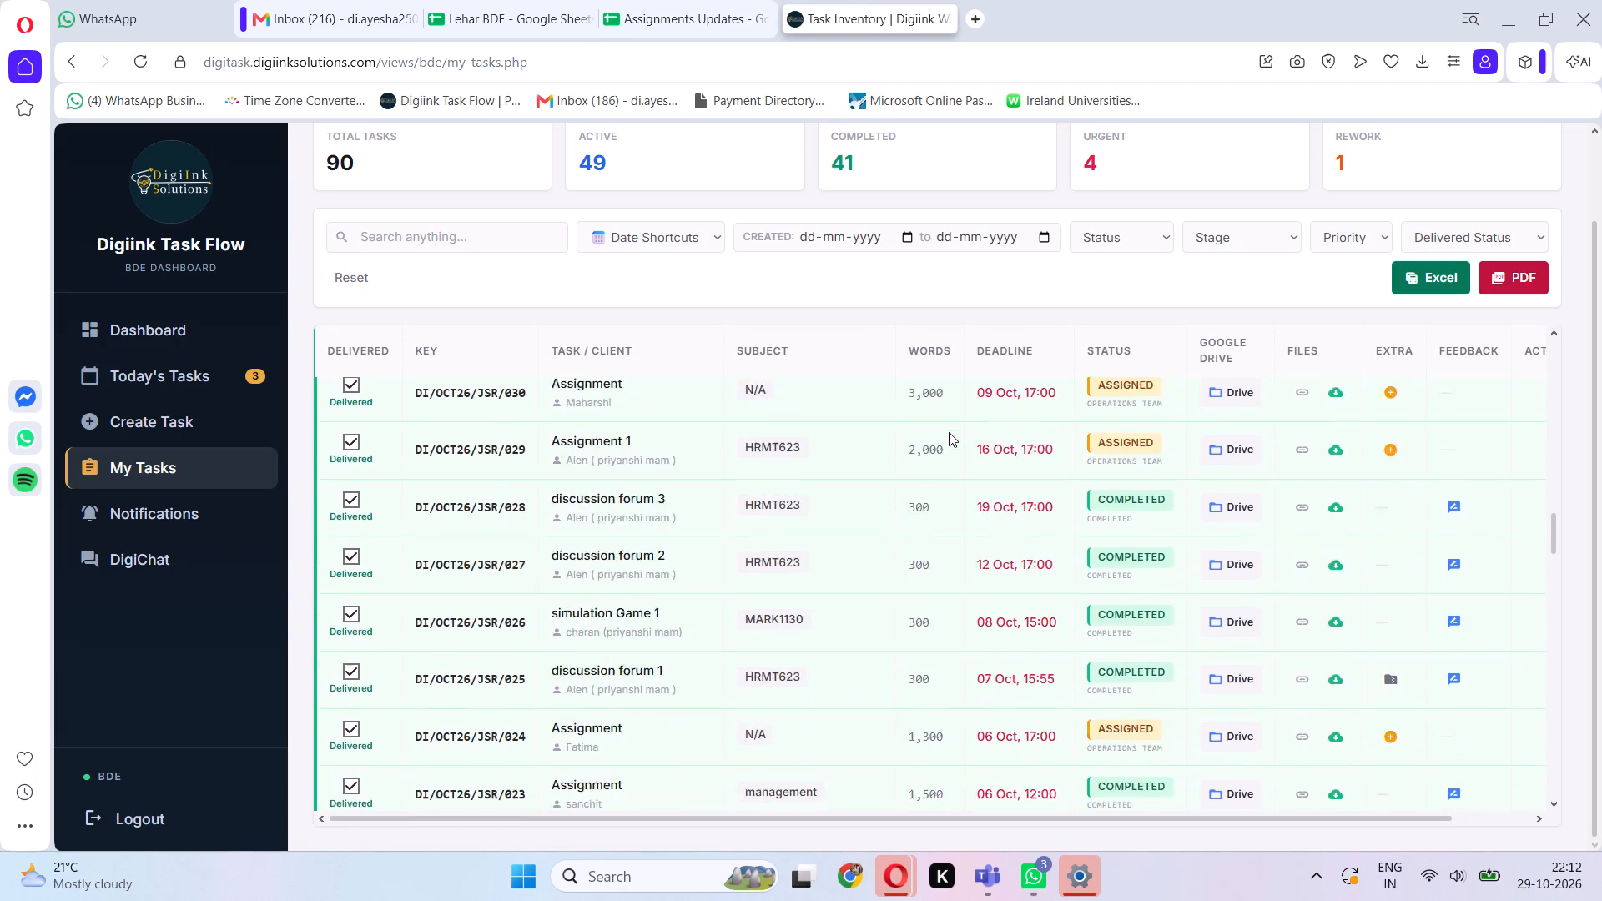
pyautogui.scroll(-5, 949, 432)
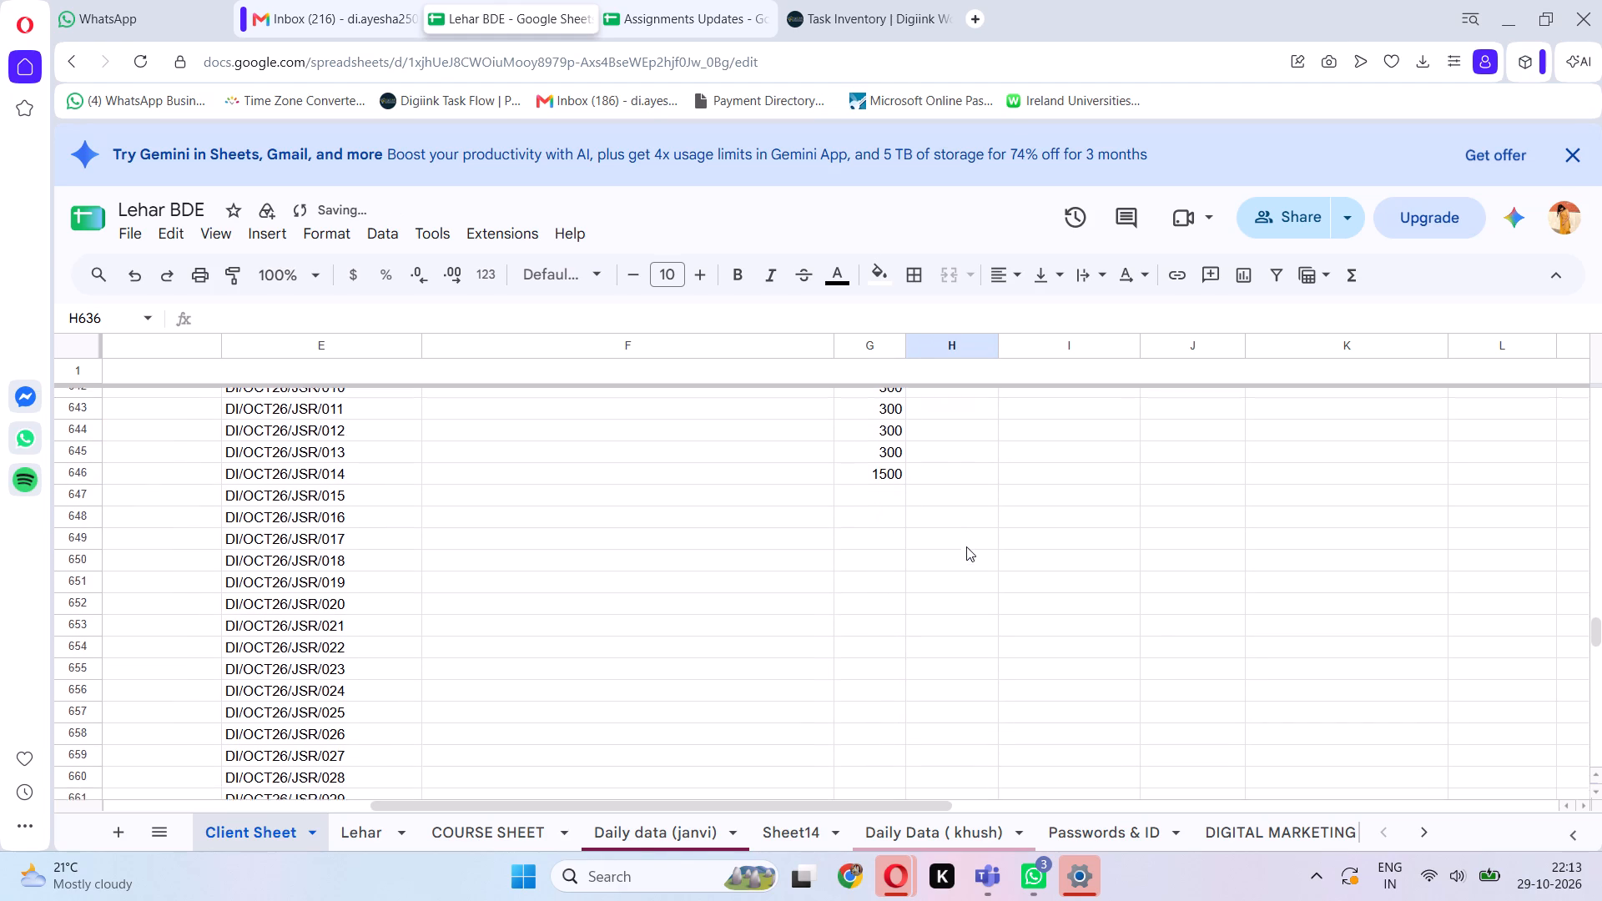
pyautogui.scroll(-1, 966, 546)
pyautogui.click(870, 486)
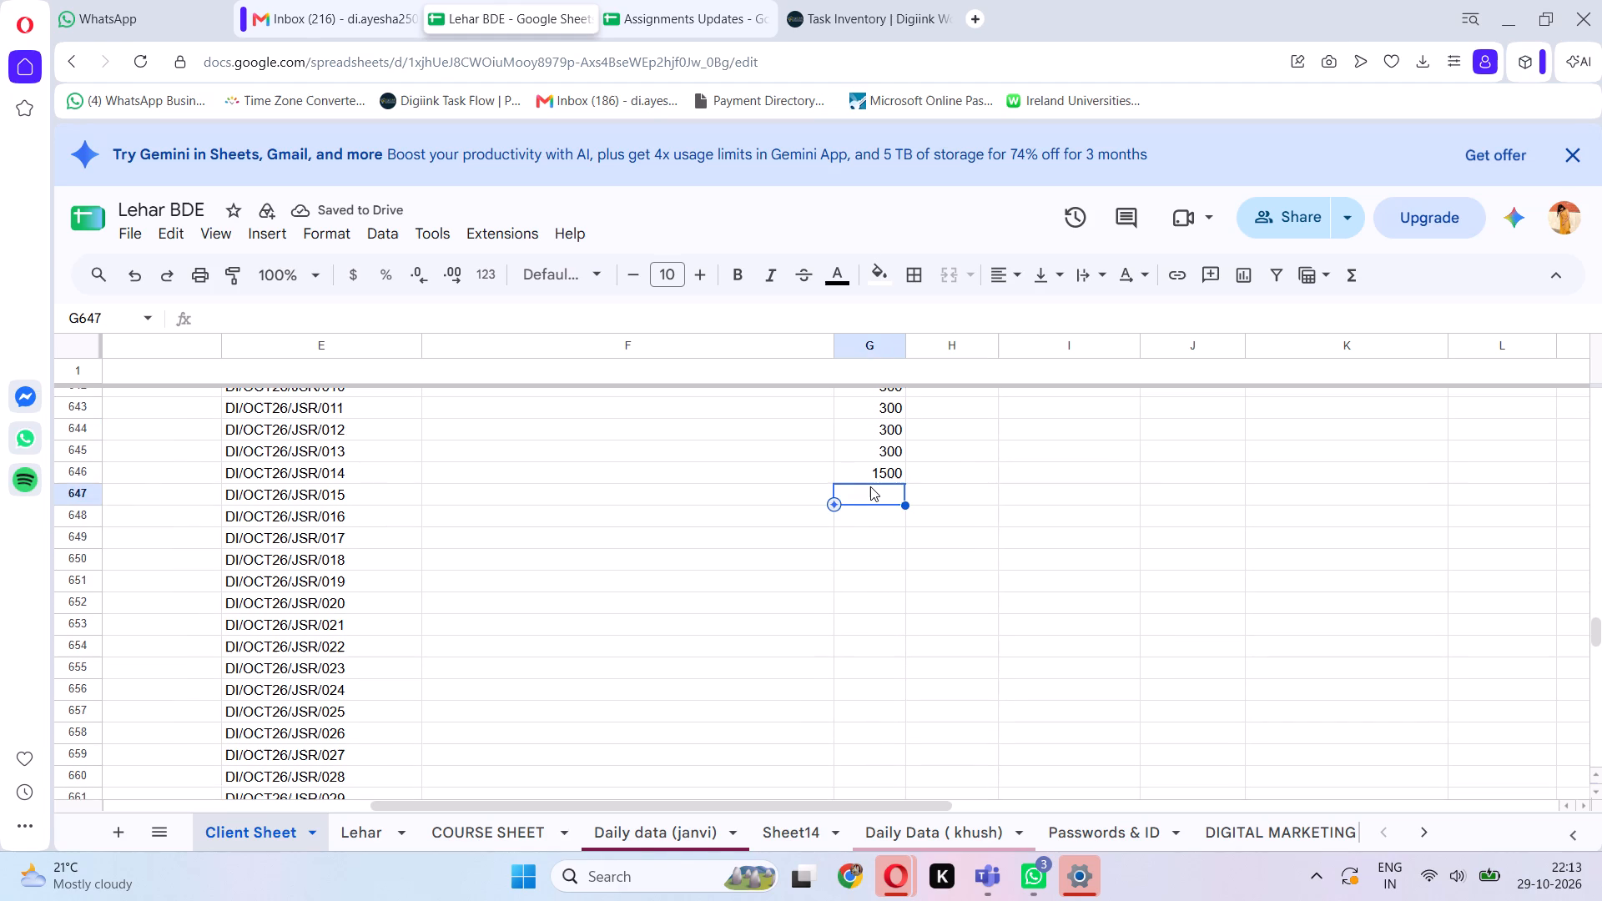
pyautogui.write('1000')
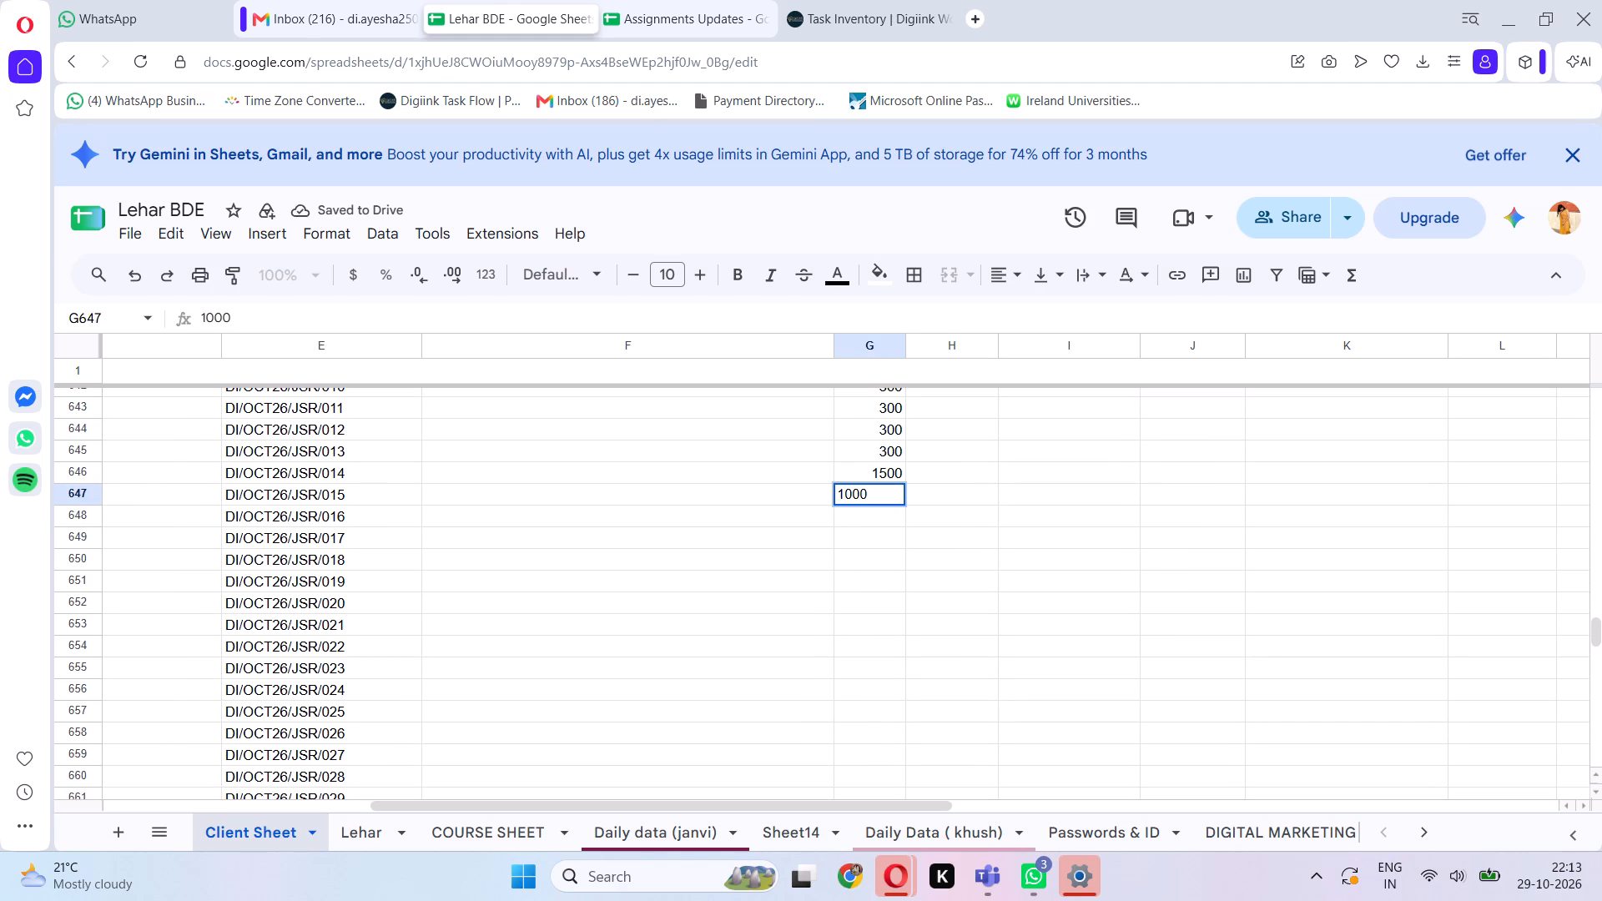
pyautogui.press('Return')
pyautogui.write('1500')
pyautogui.press('Return')
pyautogui.write('1000')
pyautogui.press('Return')
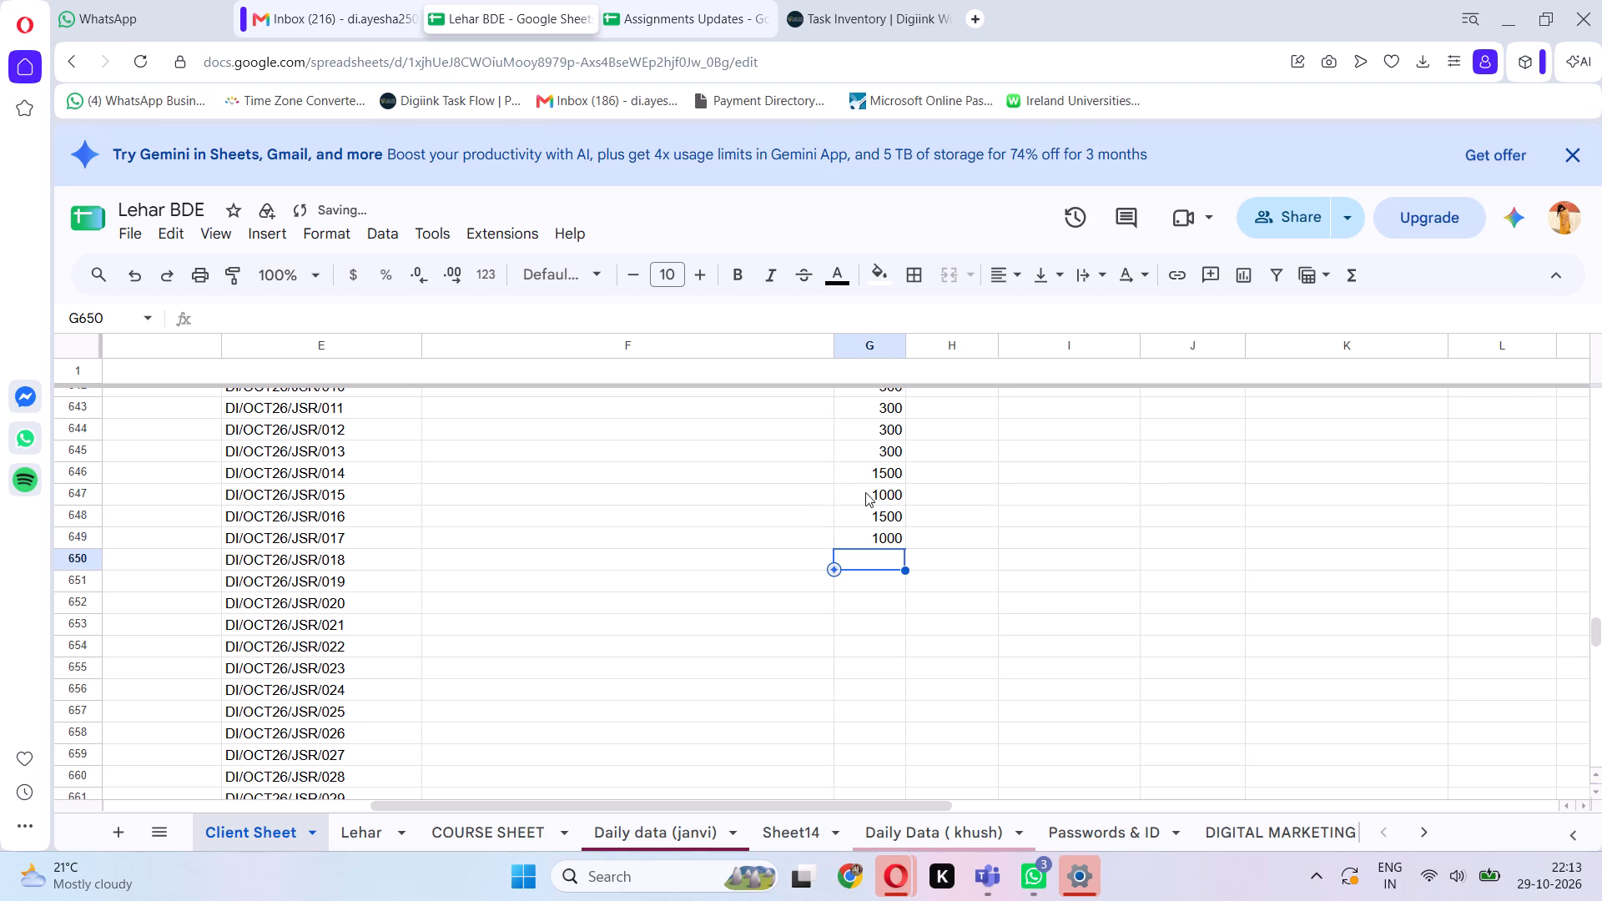
# Check the word counts from DI/OCT26/JSR/018 in Task Inventory, enter 800 in its Lehar BDE column G cell and fill it down through DI/OCT26/JSR/021.
pyautogui.click(858, 8)
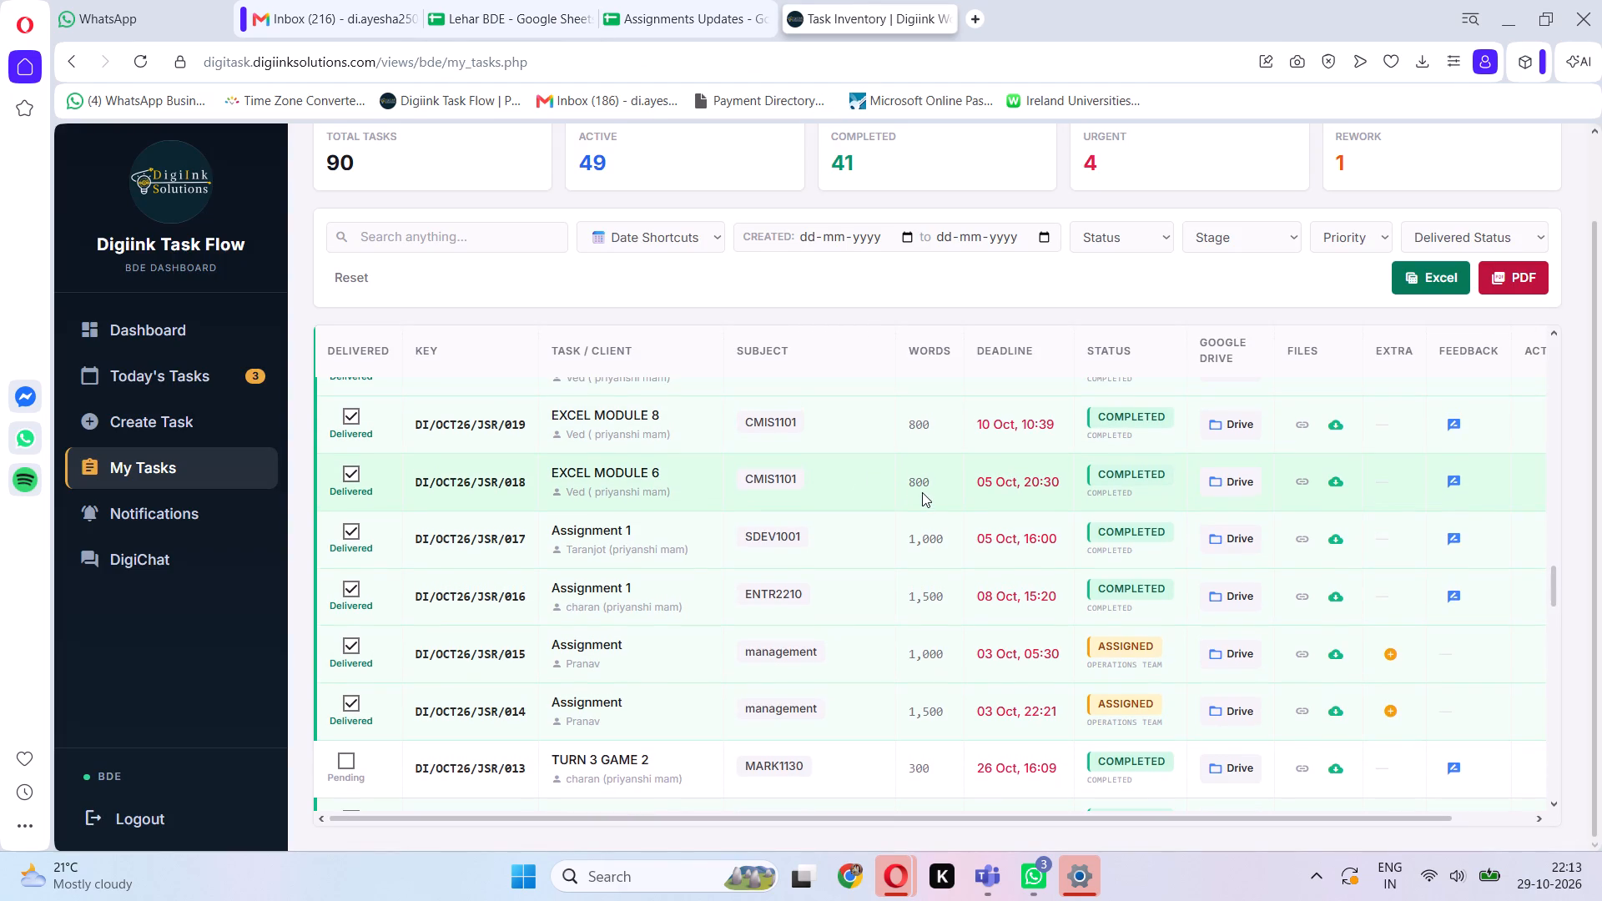
pyautogui.click(668, 1)
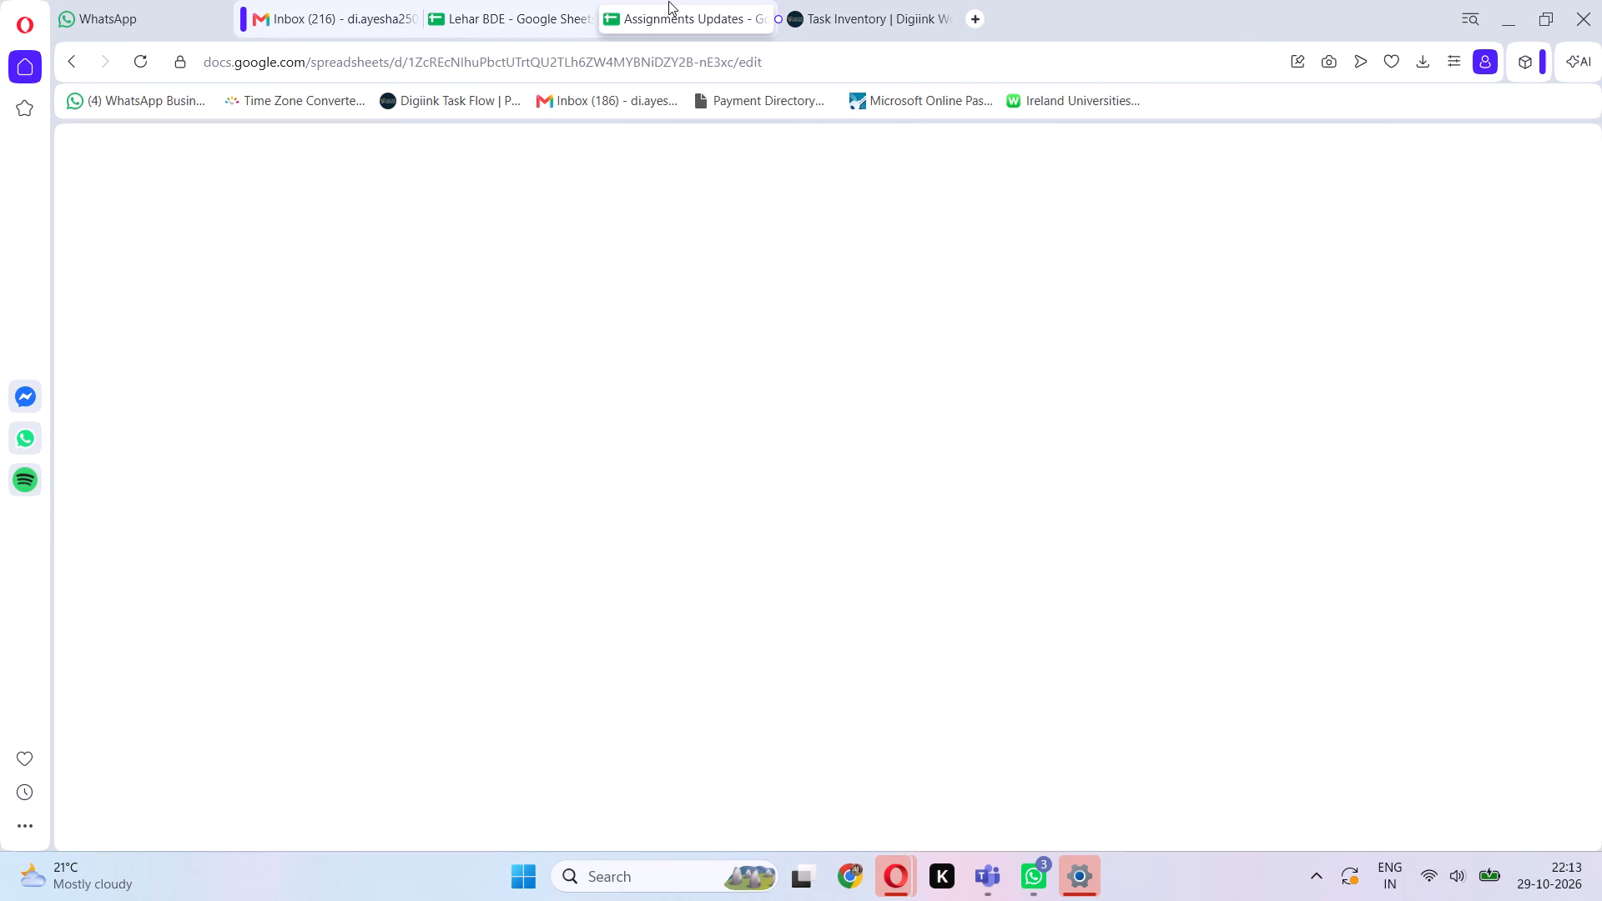
pyautogui.click(544, 5)
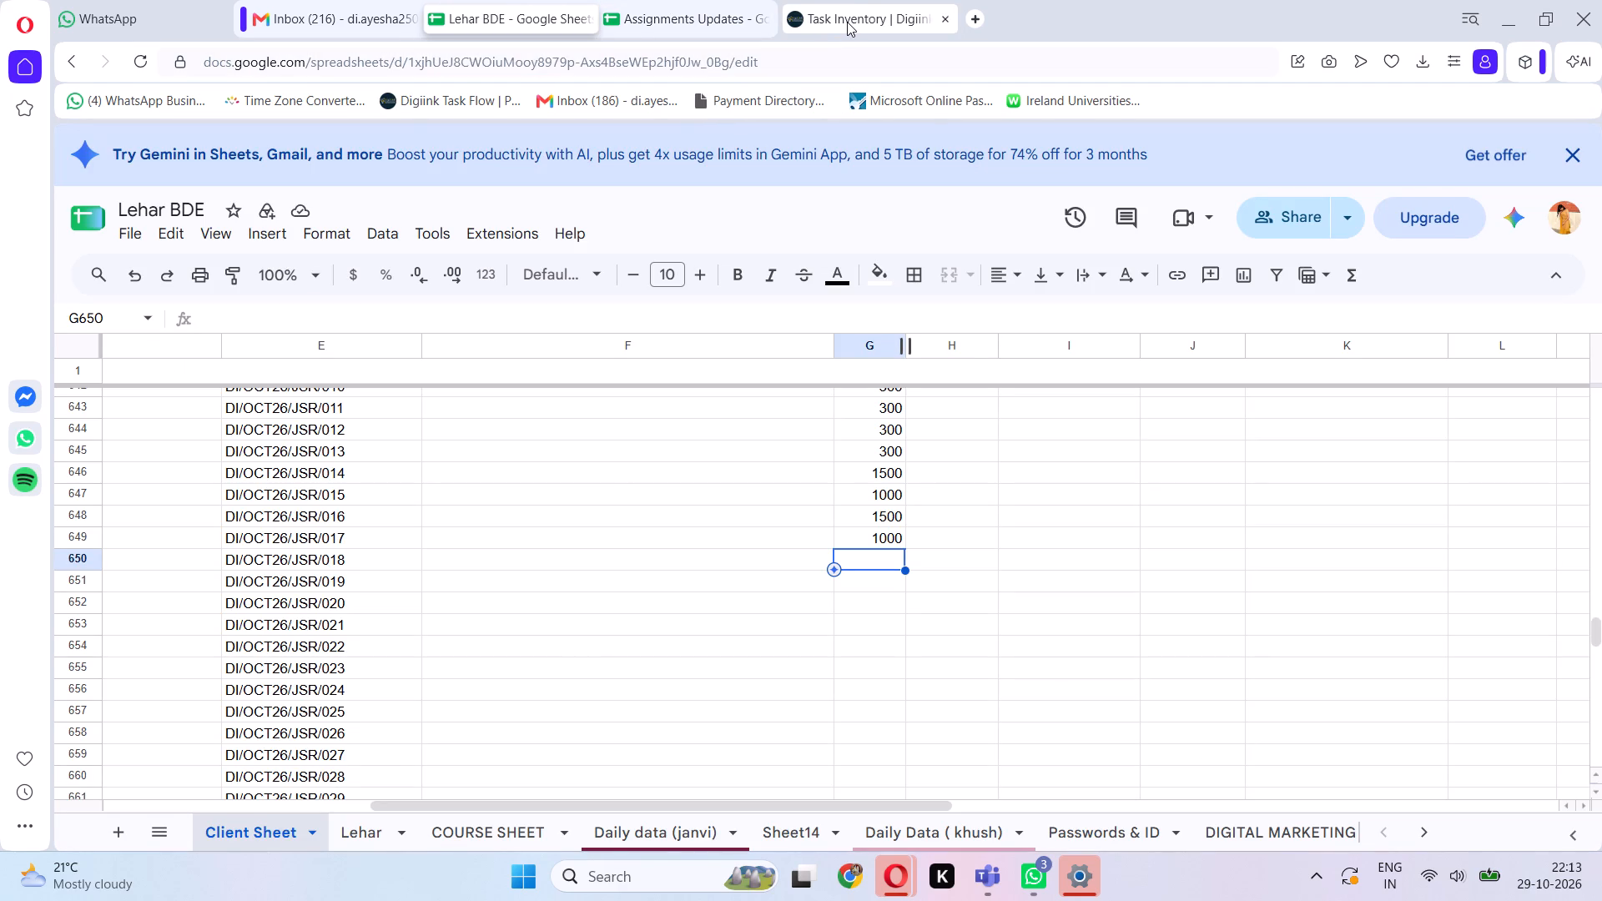
pyautogui.click(861, 5)
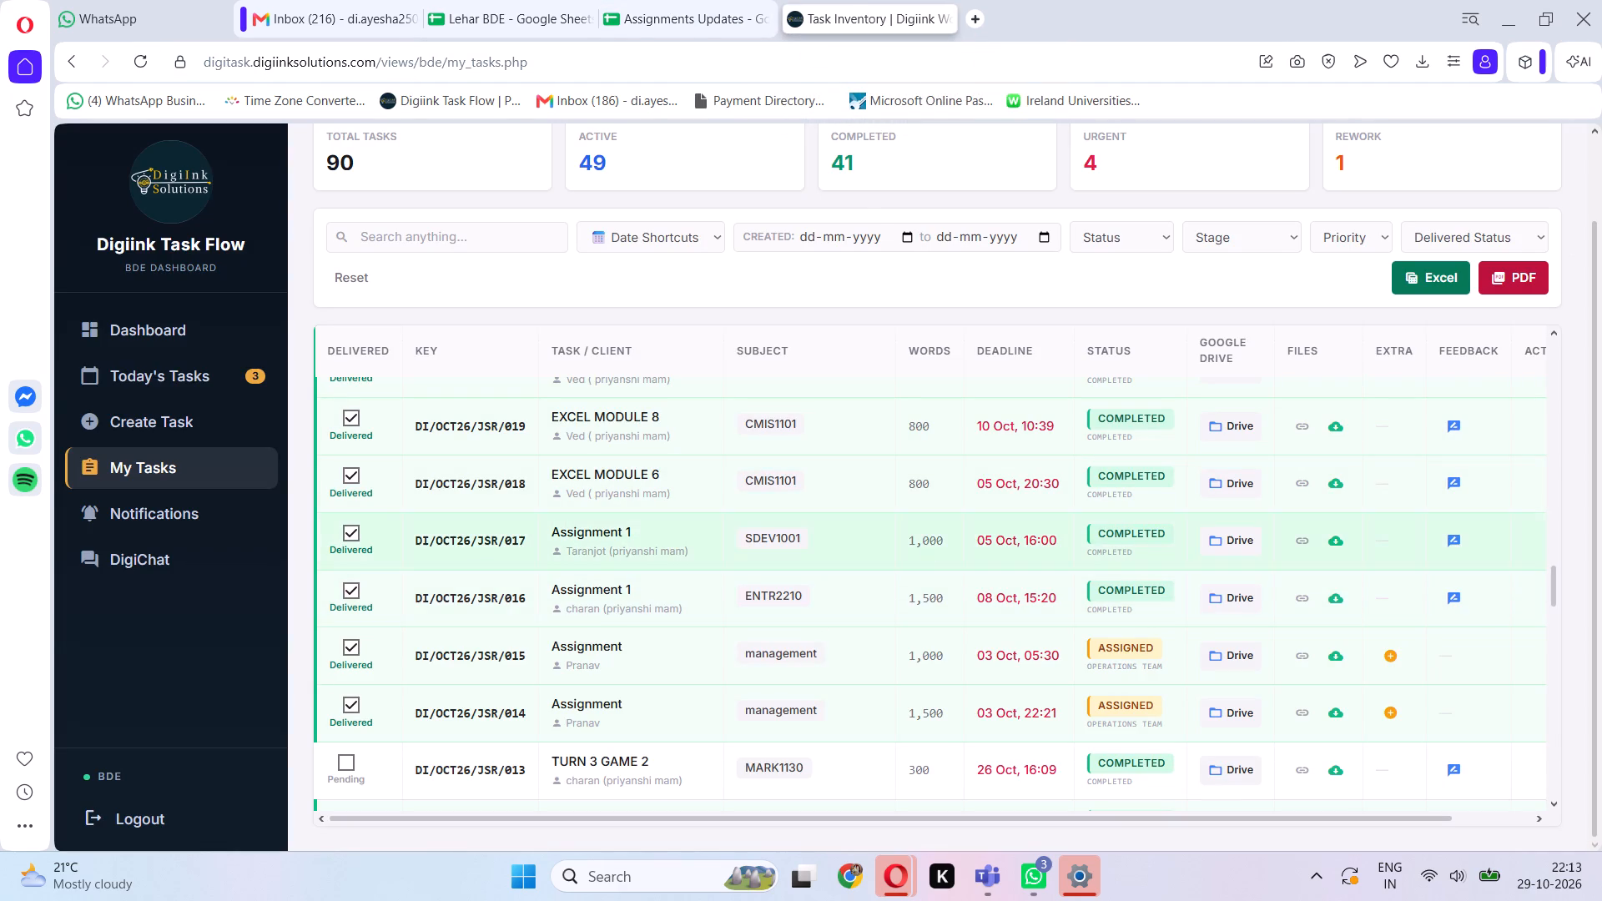
pyautogui.scroll(3, 928, 488)
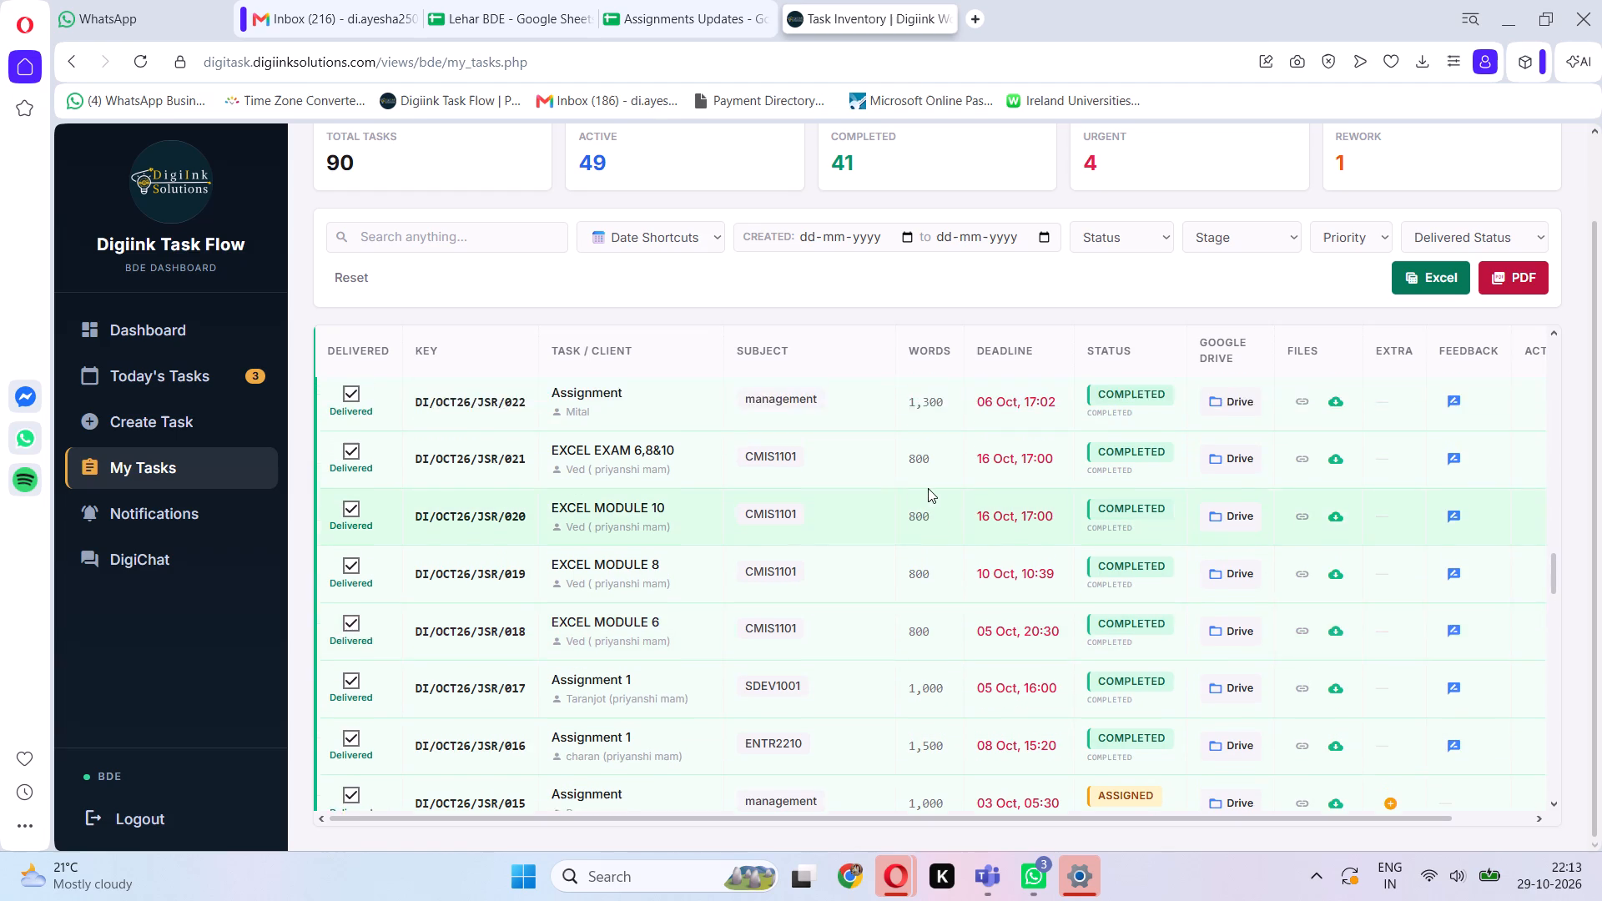
pyautogui.scroll(2, 928, 488)
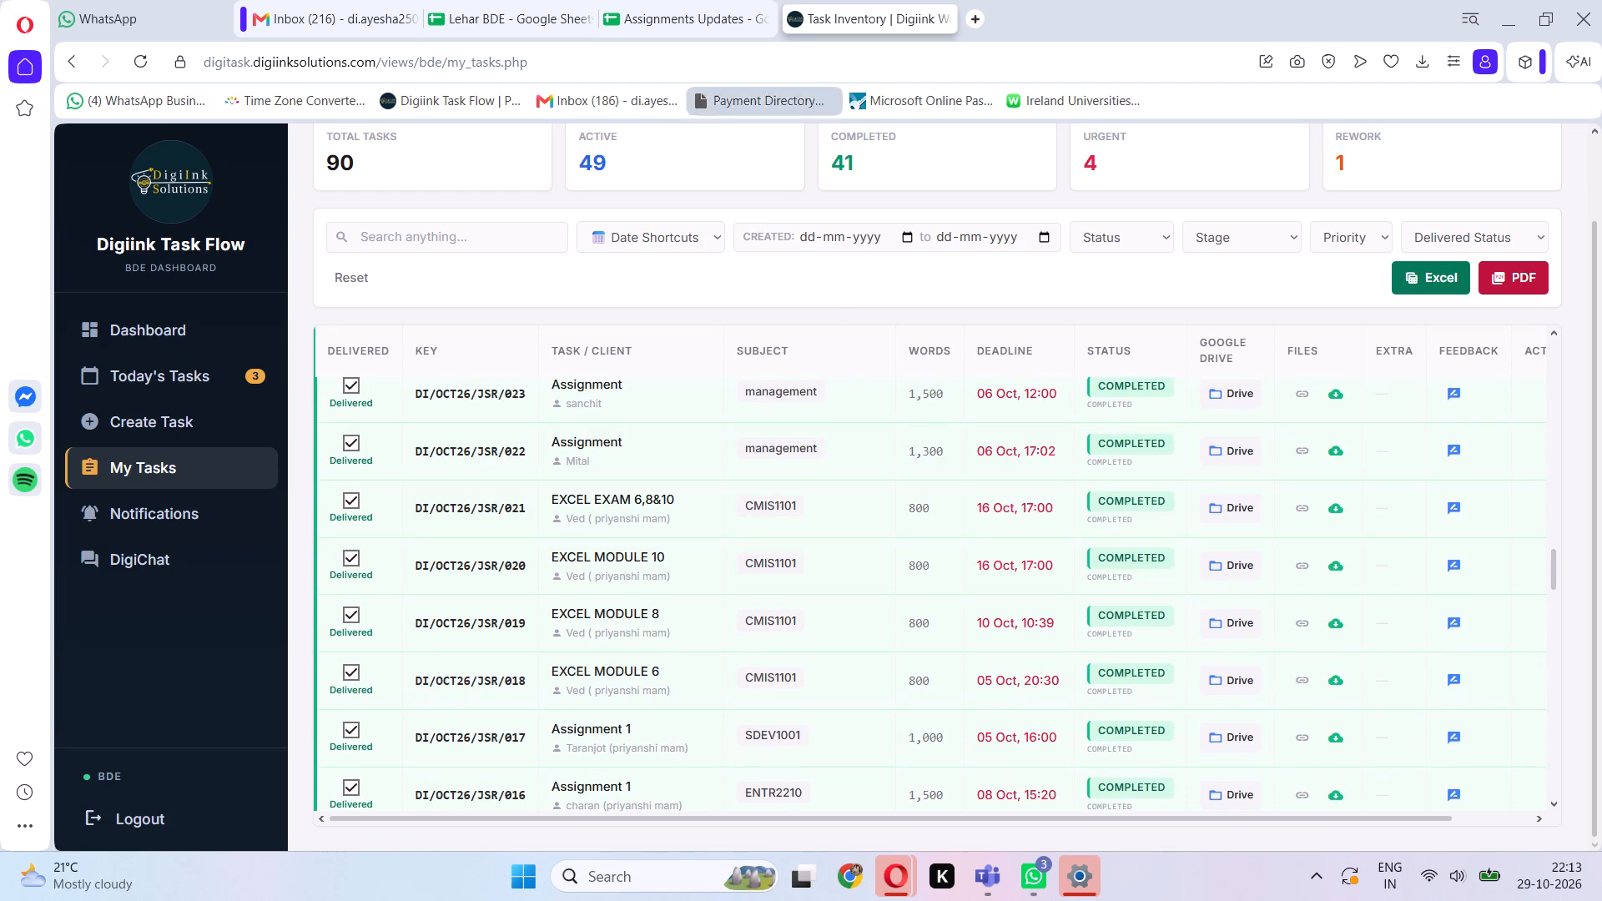
pyautogui.click(461, 8)
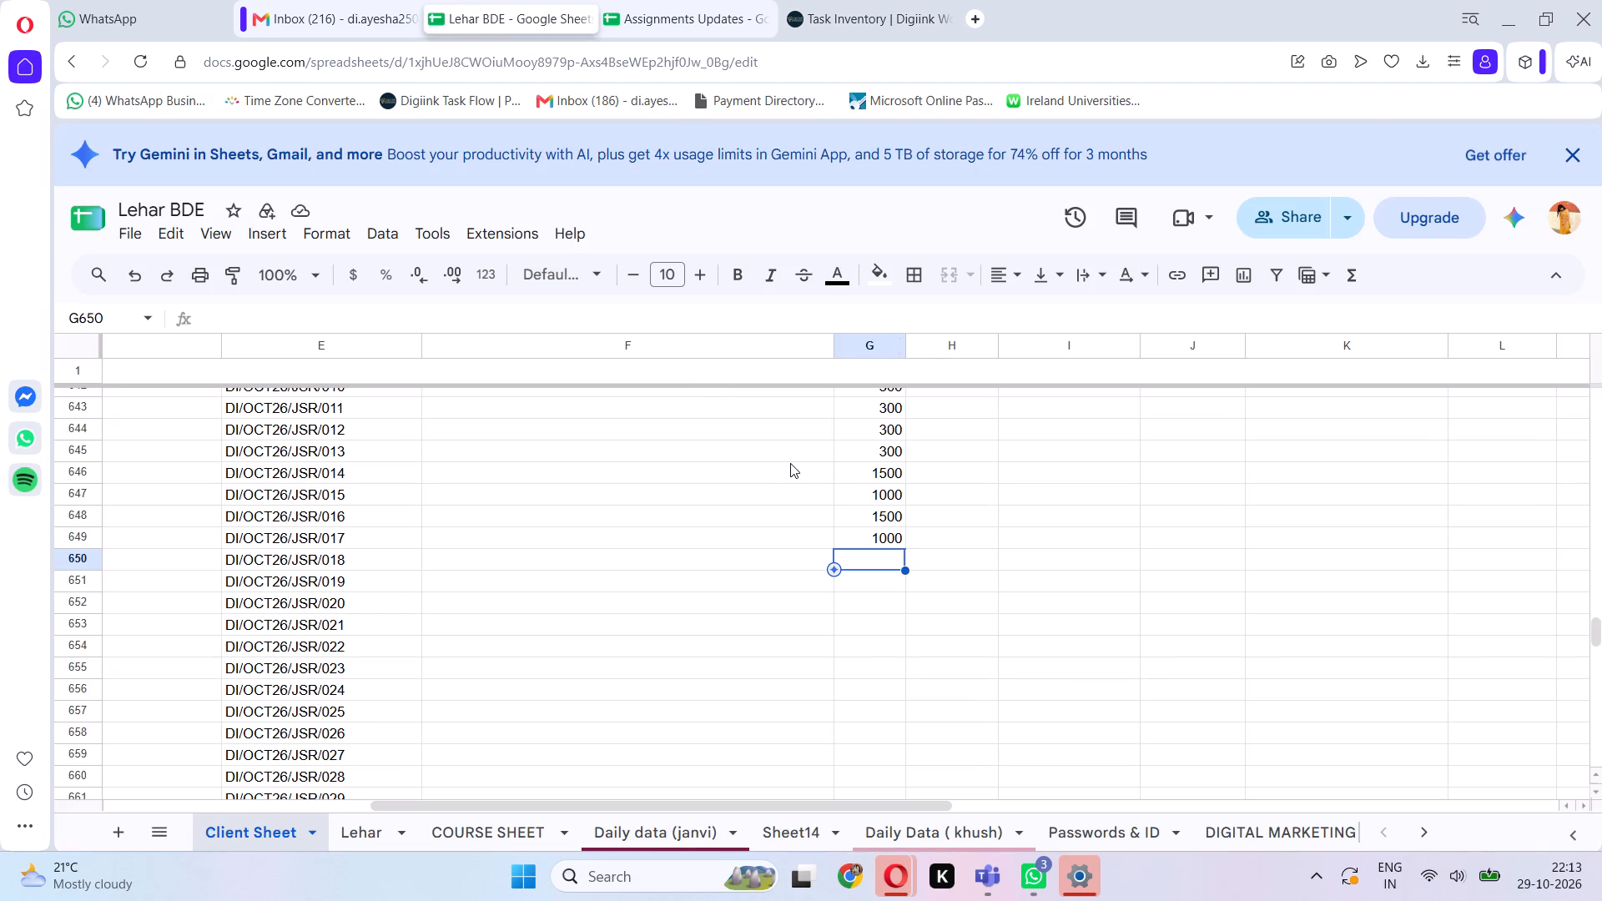
pyautogui.write('800')
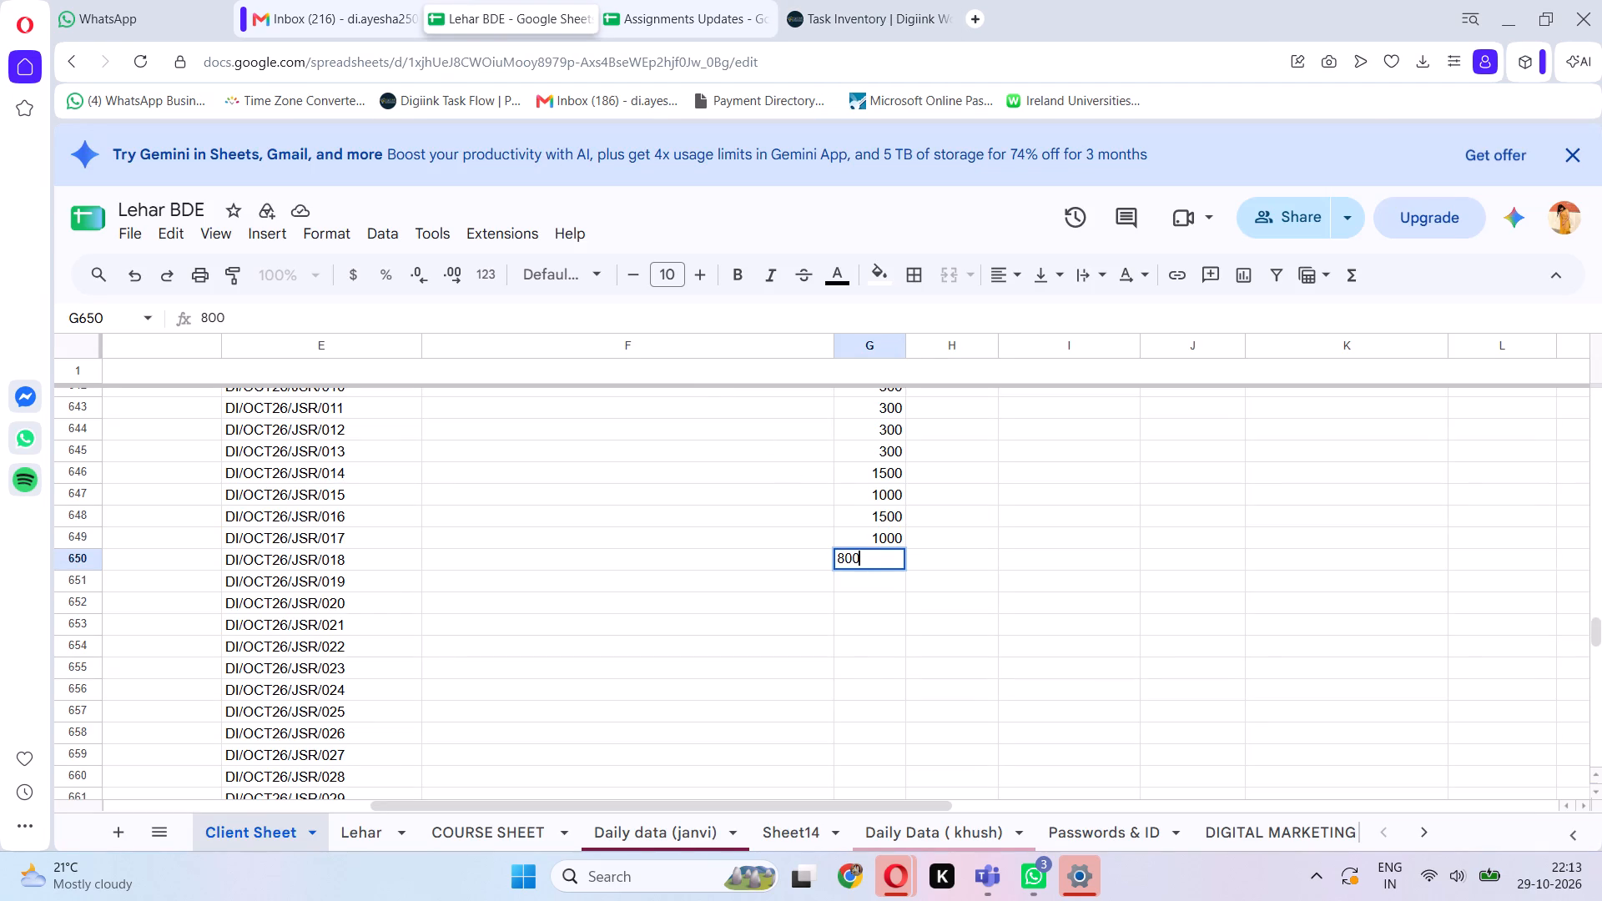
pyautogui.press('Return')
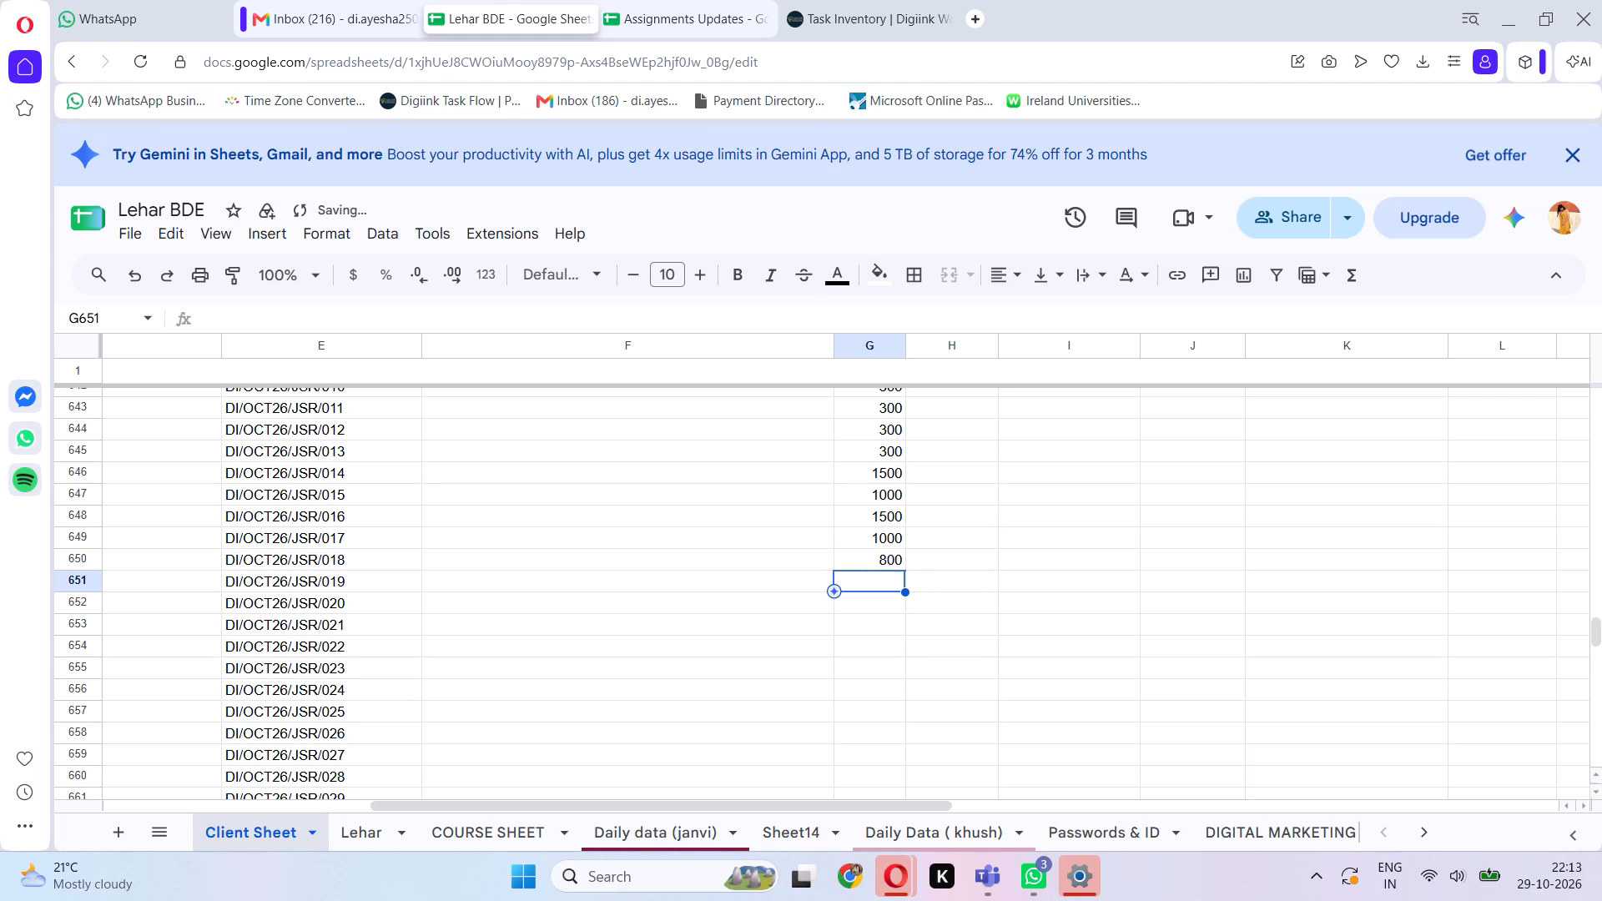
pyautogui.click(889, 566)
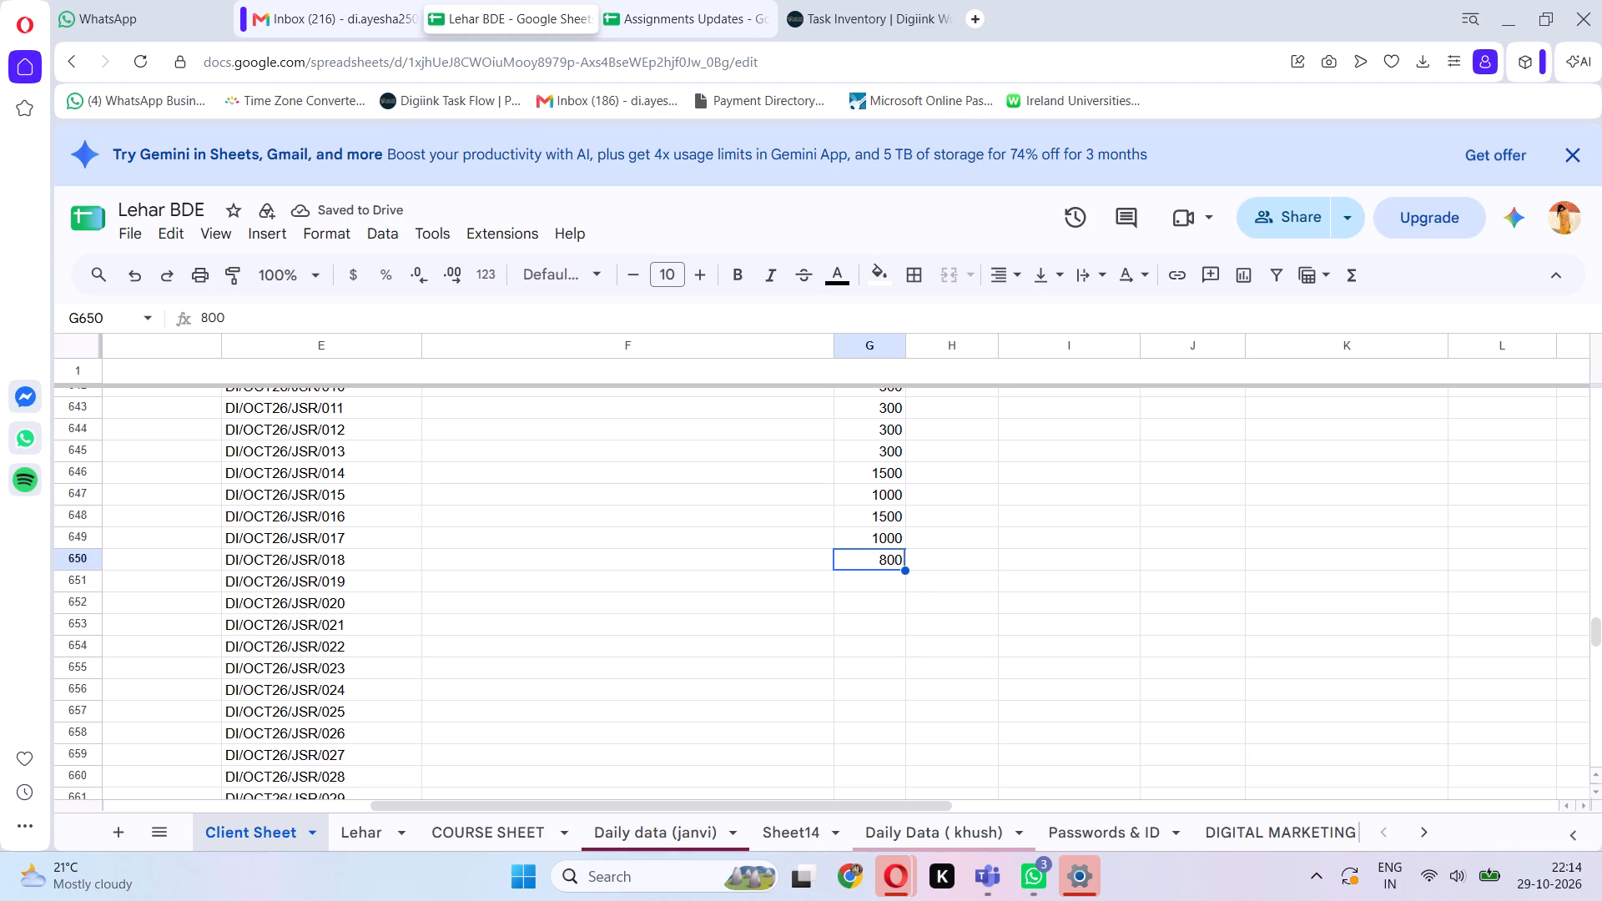
pyautogui.moveTo(904, 572); pyautogui.dragTo(904, 628)
pyautogui.moveTo(904, 571); pyautogui.dragTo(904, 576)
pyautogui.moveTo(904, 576); pyautogui.dragTo(886, 625)
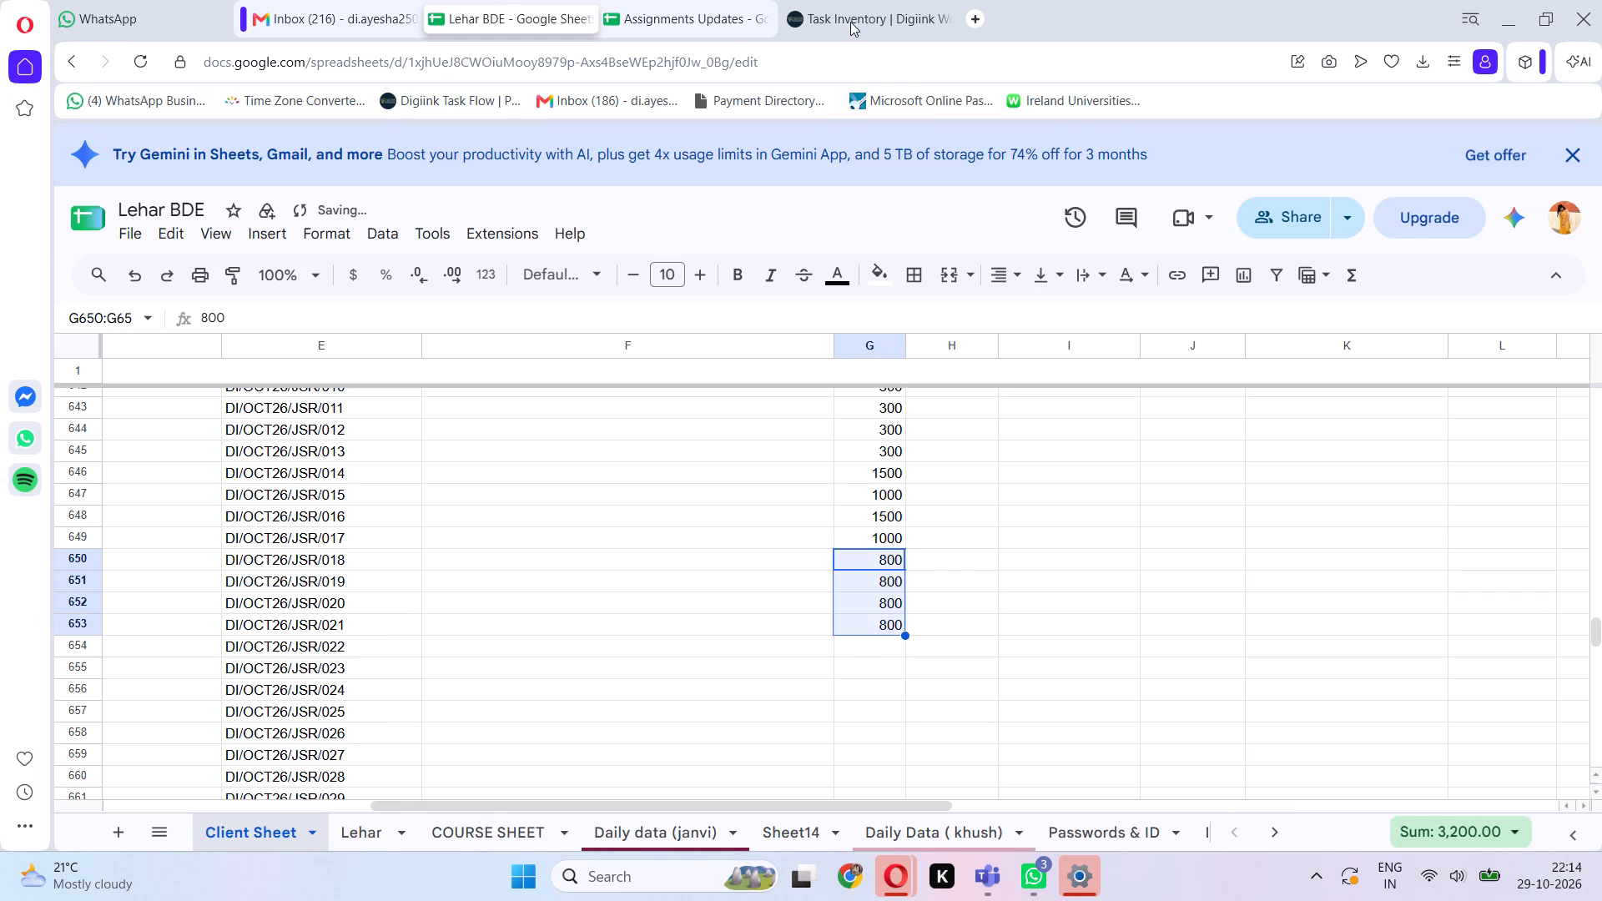
# Check the following word counts in Task Inventory, and enter 1300, 1500 and 1300 in Lehar BDE column G for DI/OCT26/JSR/022 through 024.
pyautogui.click(850, 22)
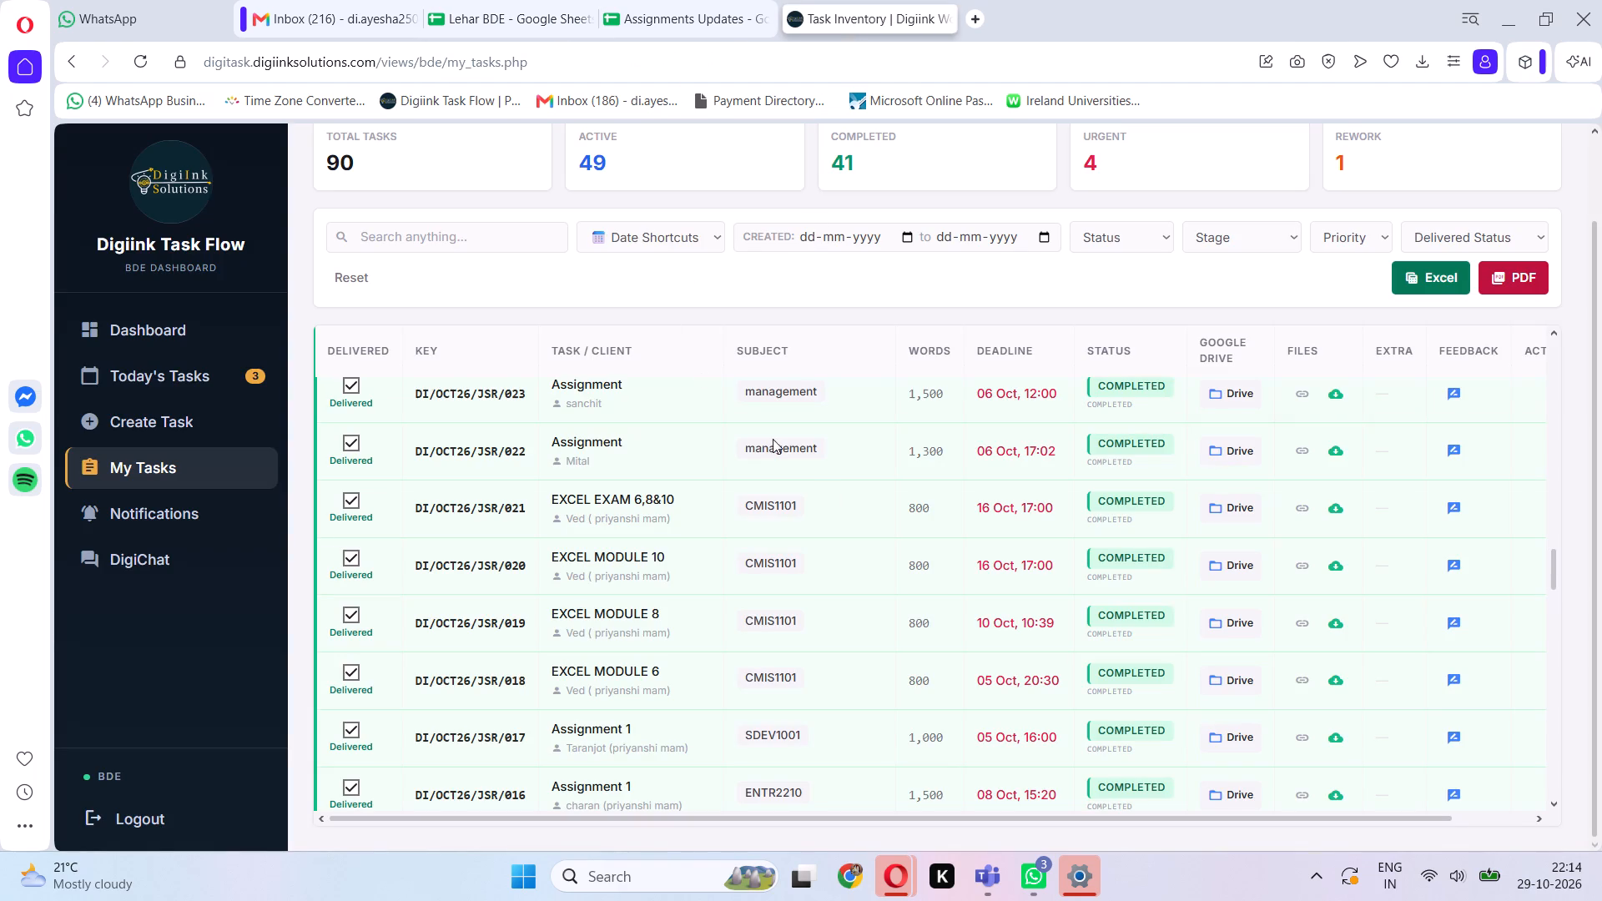
pyautogui.scroll(1, 941, 458)
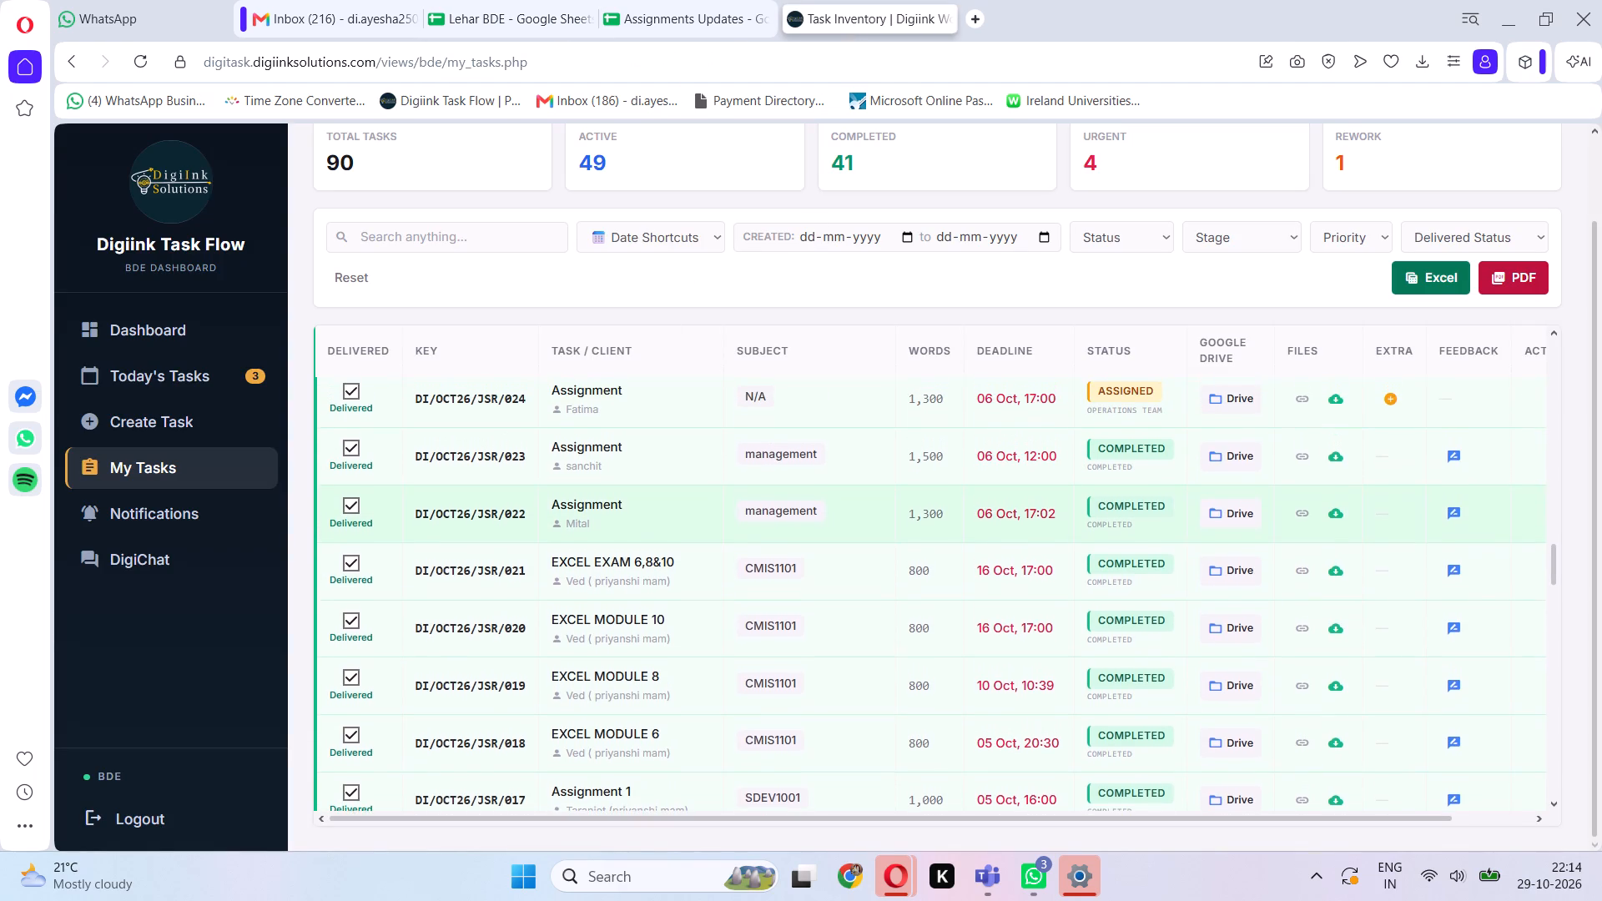
pyautogui.scroll(3, 941, 458)
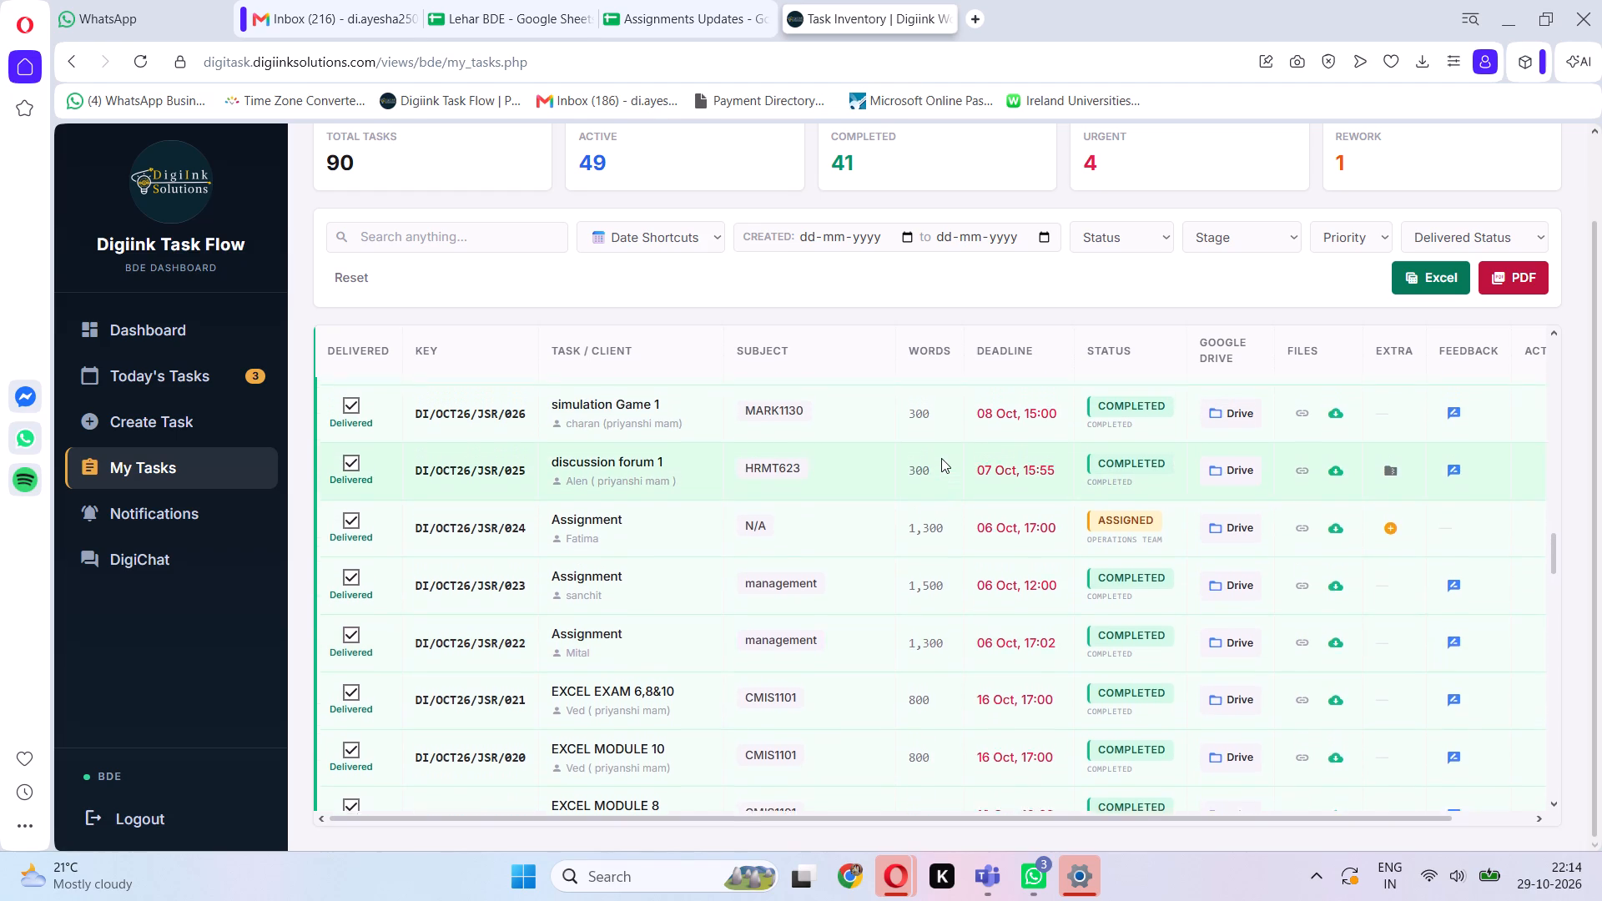
pyautogui.scroll(1, 941, 458)
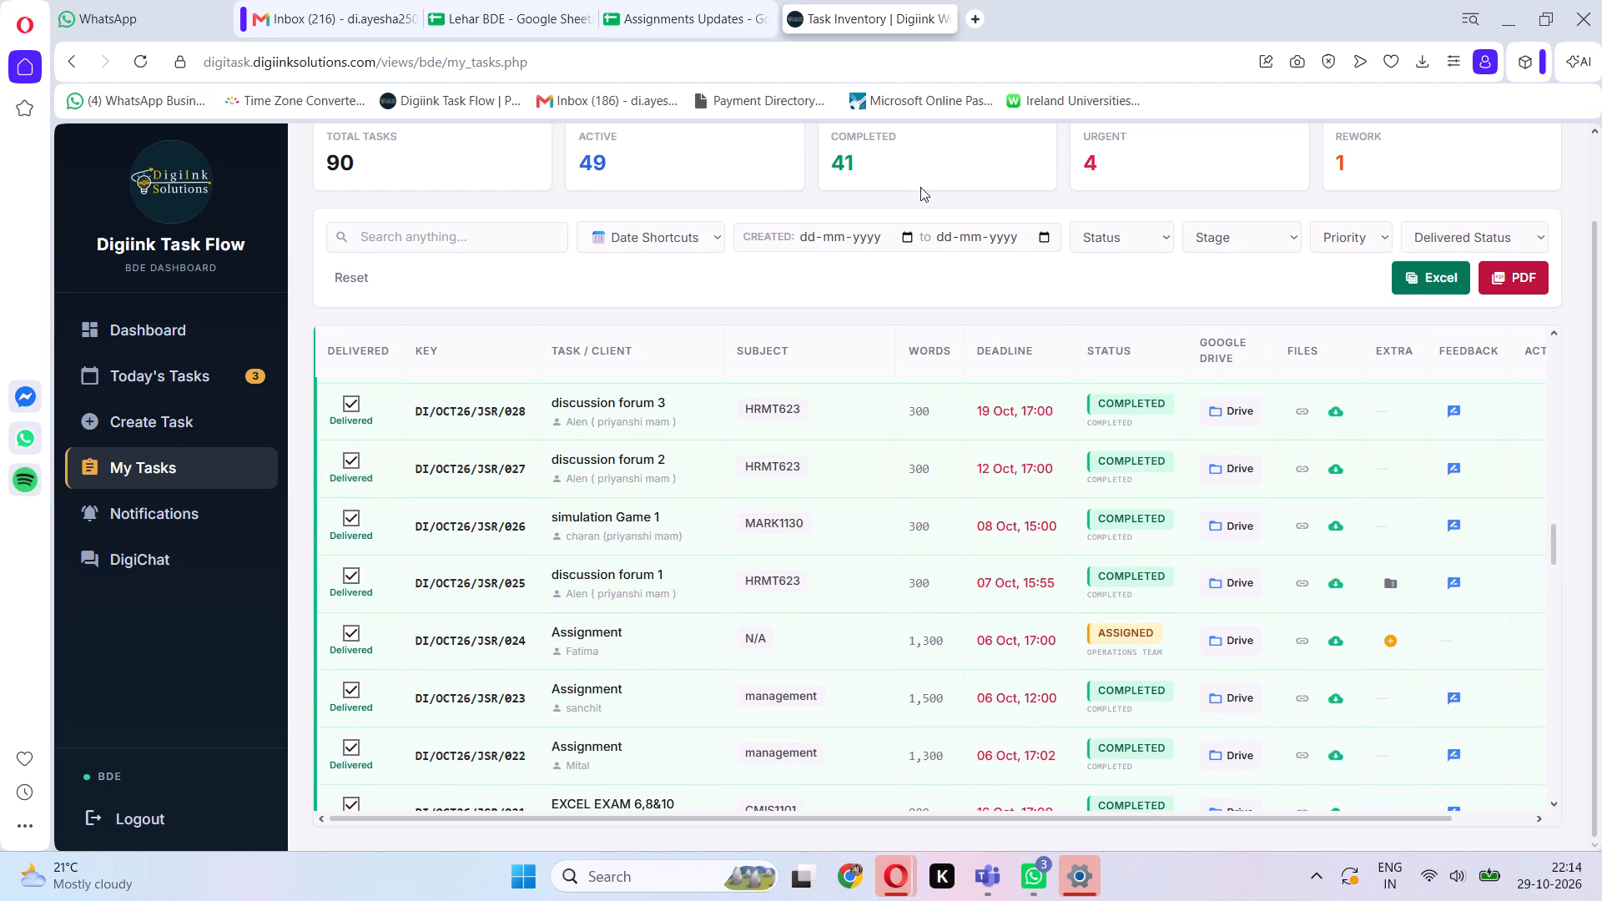
pyautogui.click(548, 13)
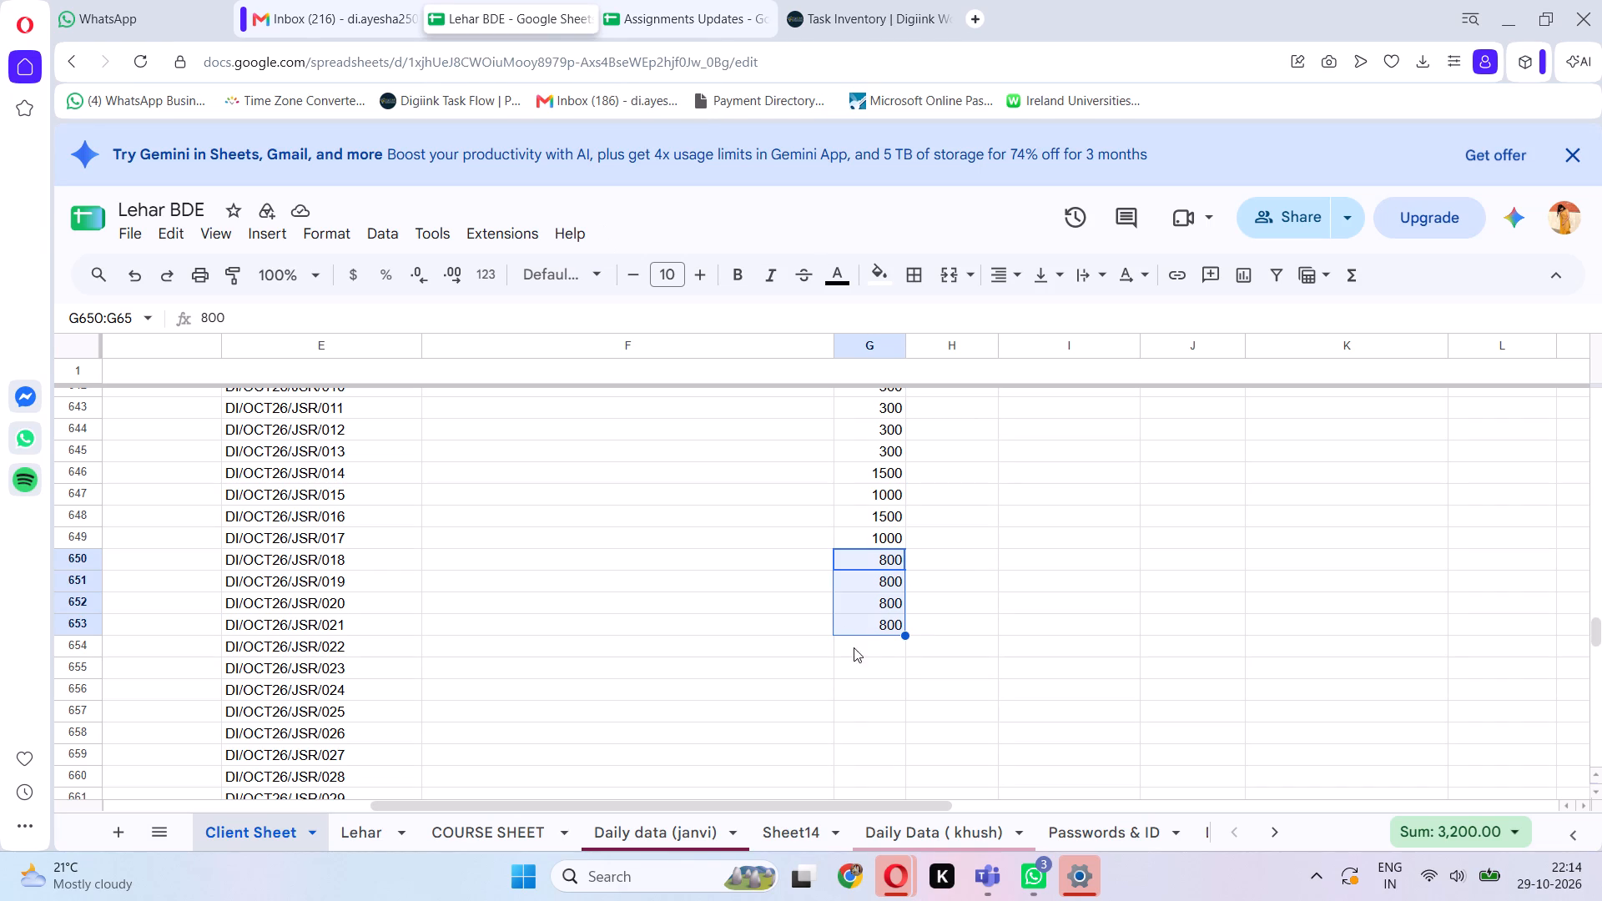
pyautogui.click(863, 641)
pyautogui.write('1300')
pyautogui.press('Return')
pyautogui.write('1500')
pyautogui.press('Return')
pyautogui.write('1300')
pyautogui.press('Return')
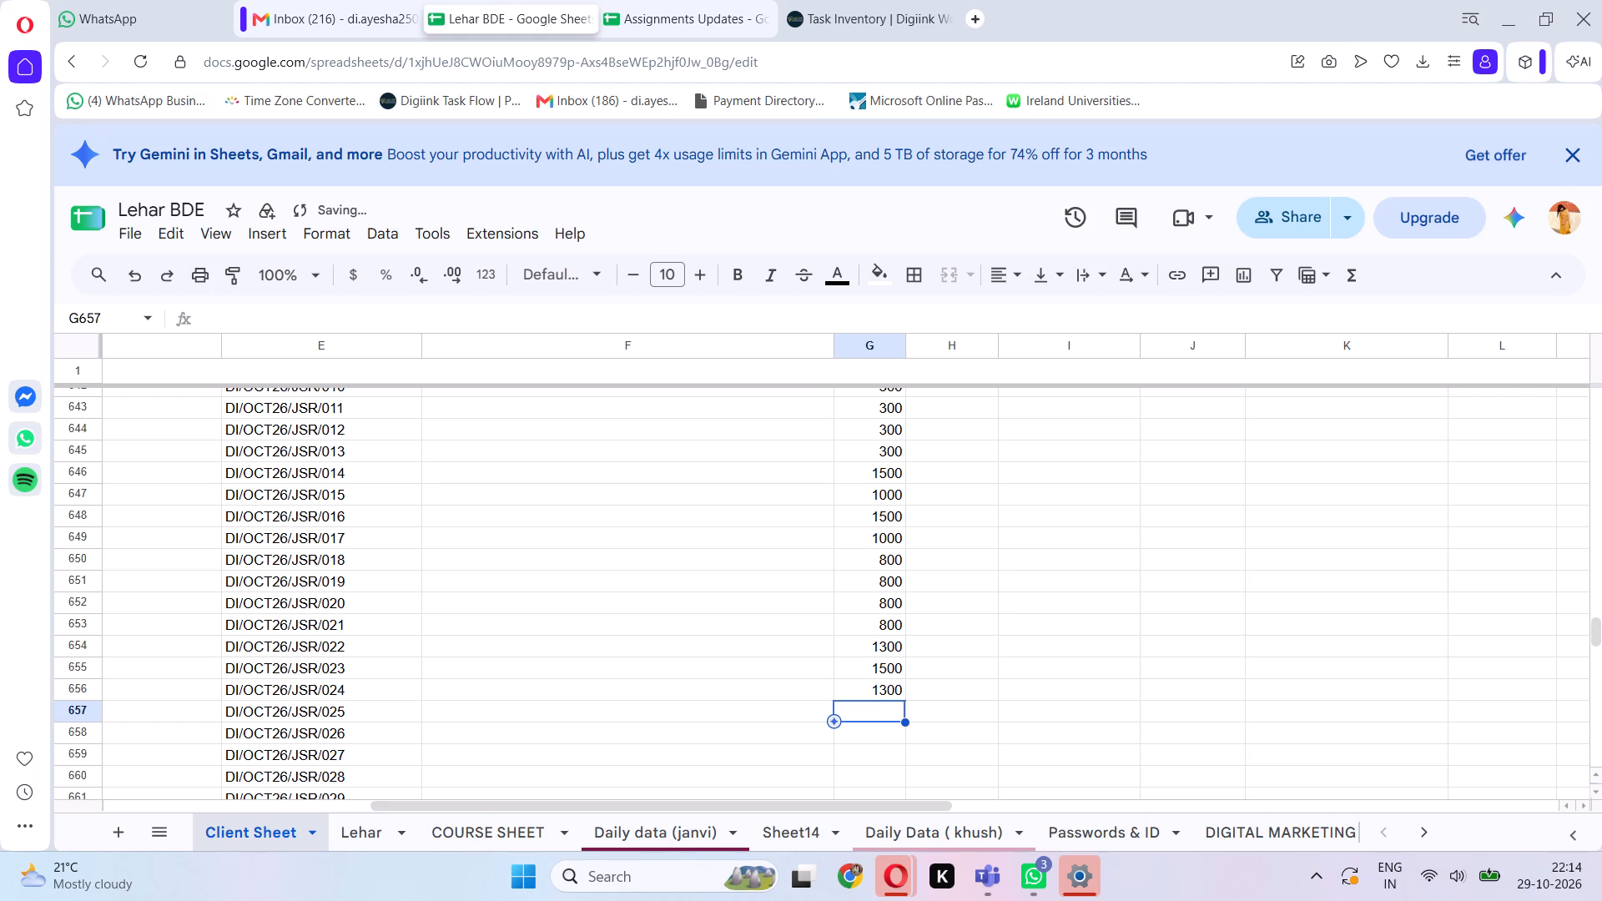
# Check DI/OCT26/JSR/025 onward in Task Inventory, enter 300 for it in Lehar BDE column G and fill the value down through DI/OCT26/JSR/028.
pyautogui.click(836, 5)
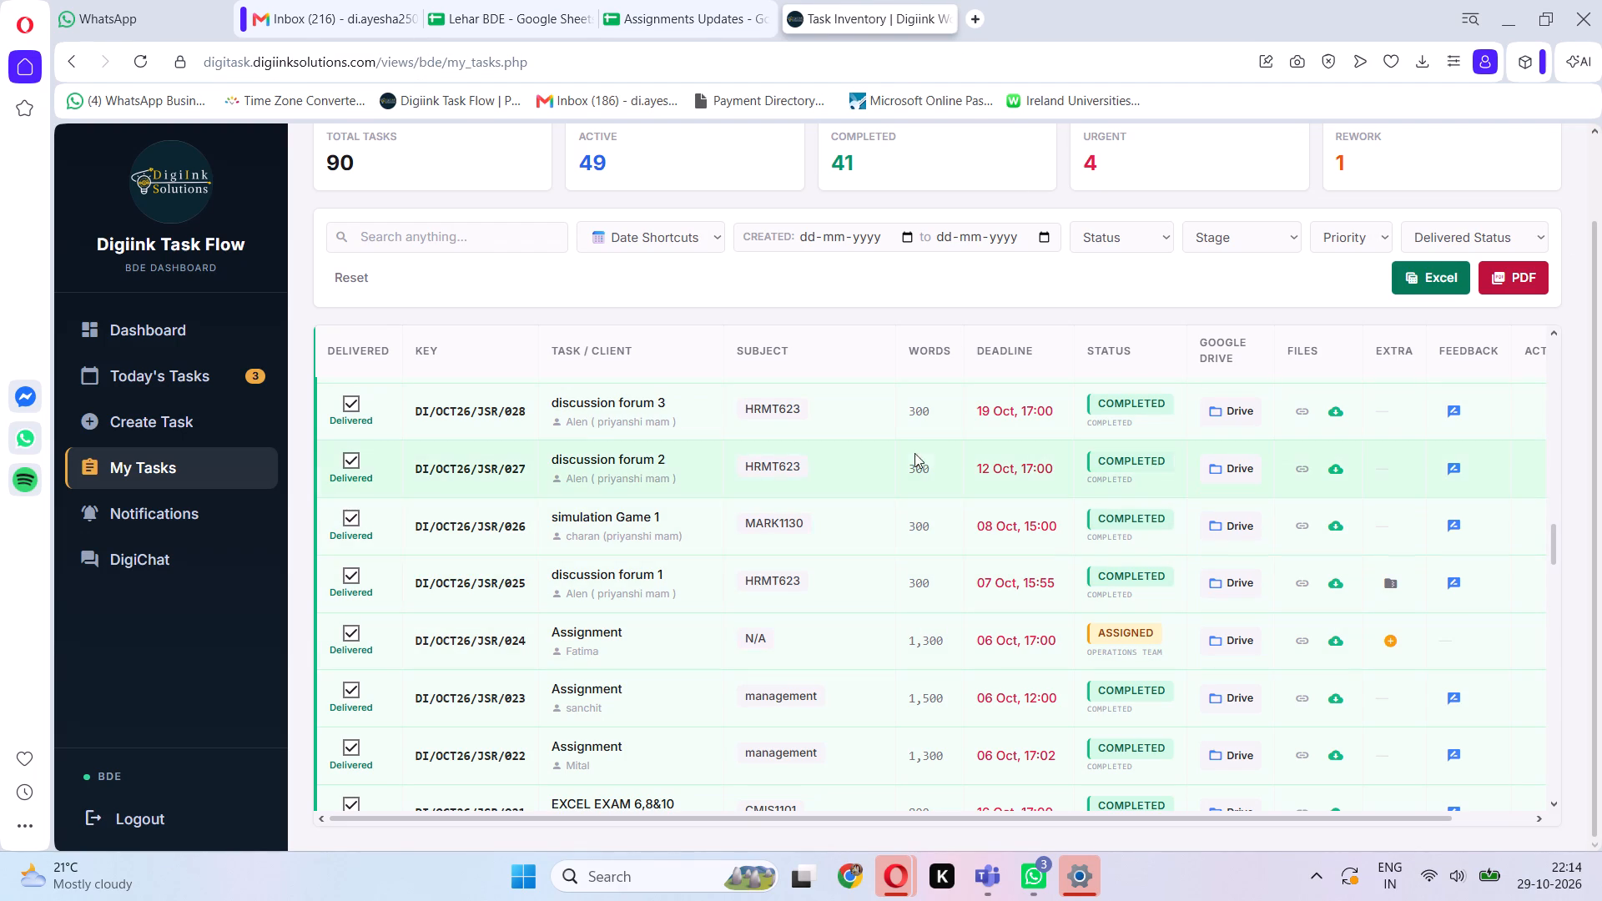
pyautogui.click(674, 22)
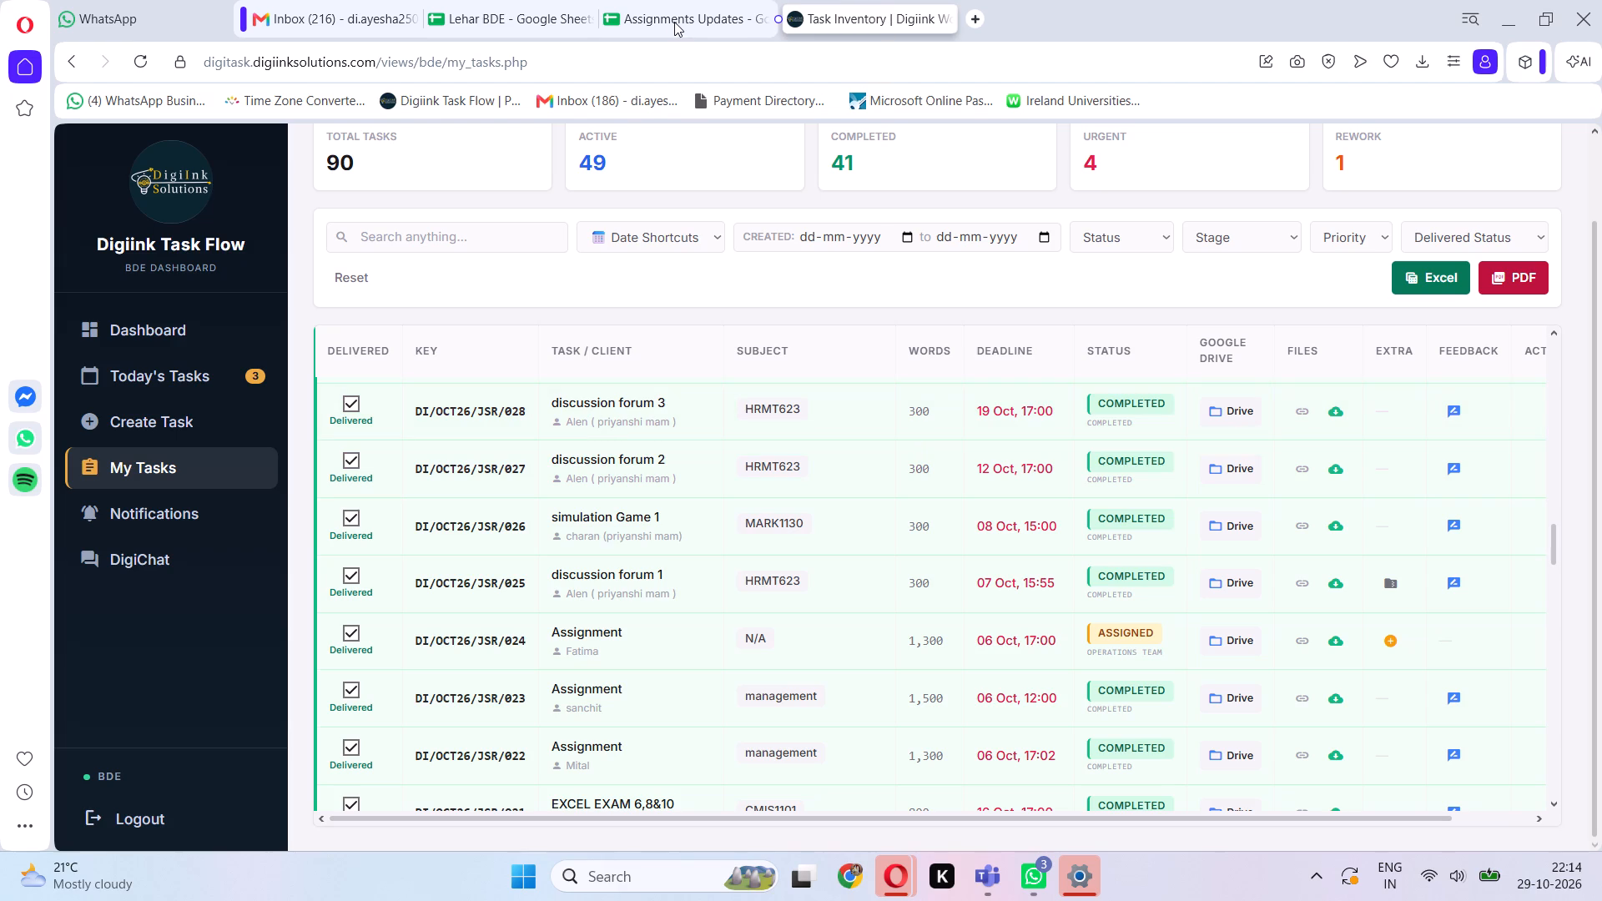
pyautogui.click(537, 22)
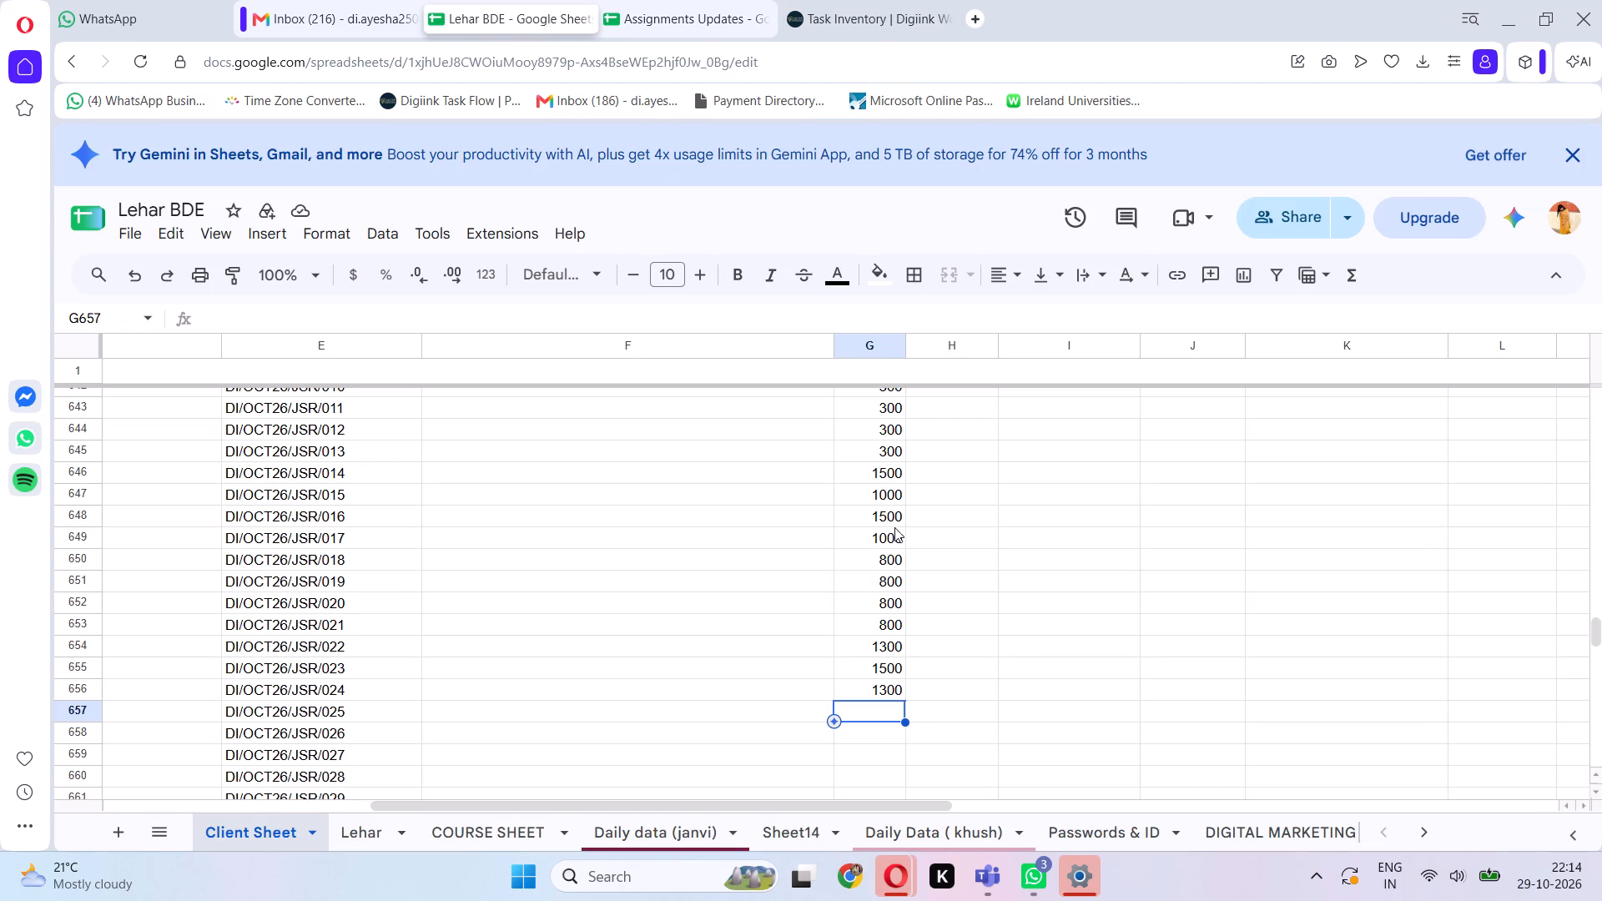
pyautogui.write('300')
pyautogui.press('Return')
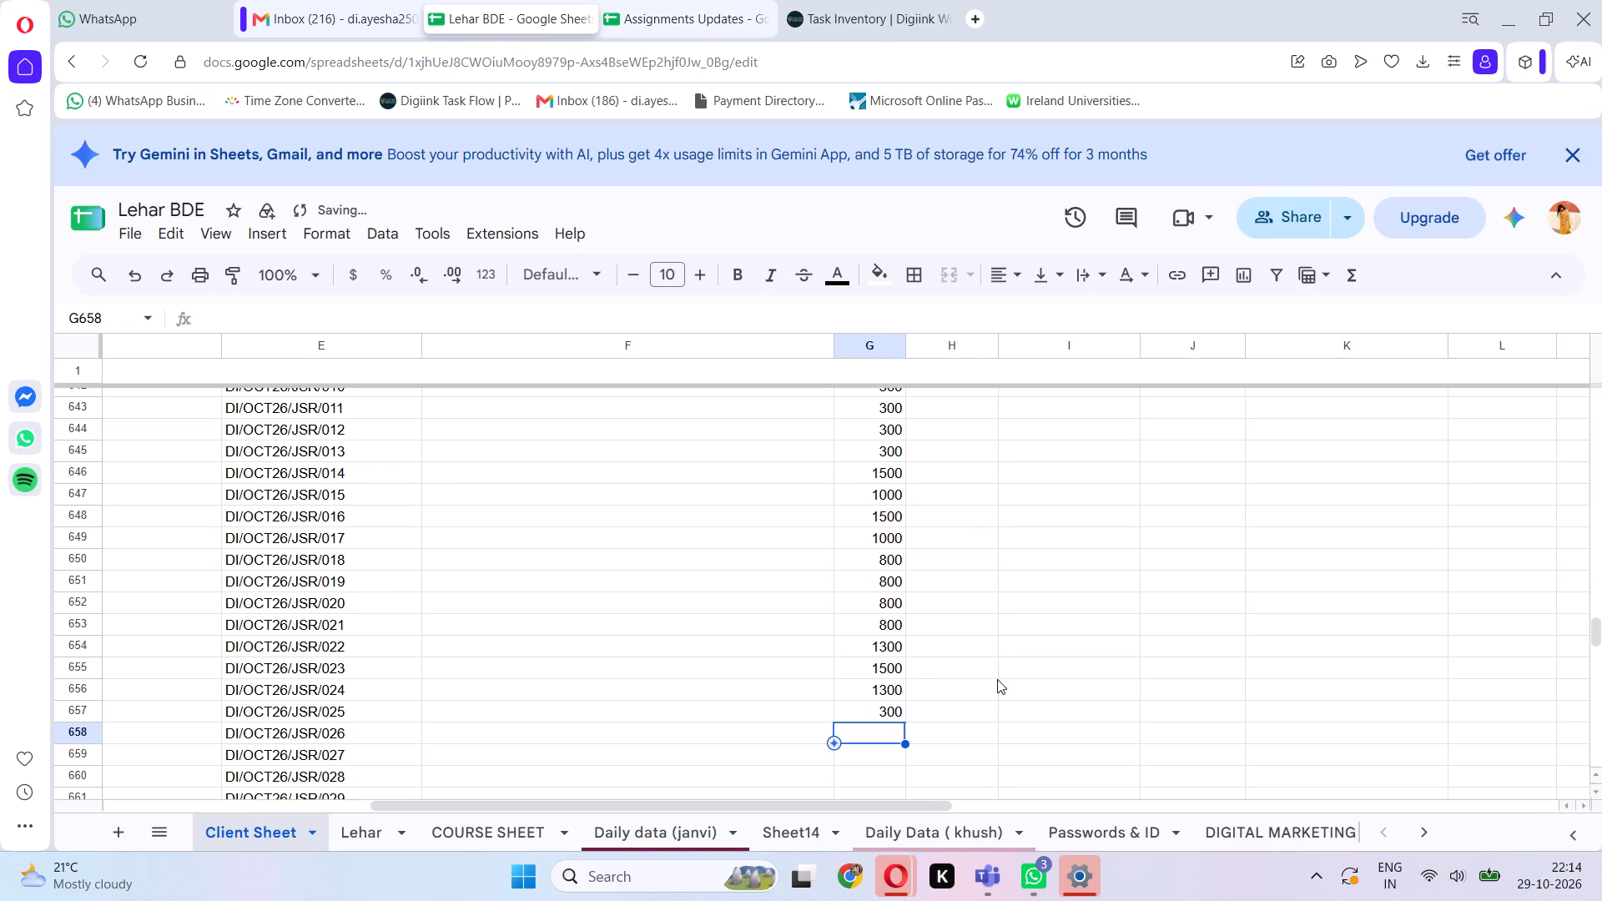
pyautogui.click(898, 713)
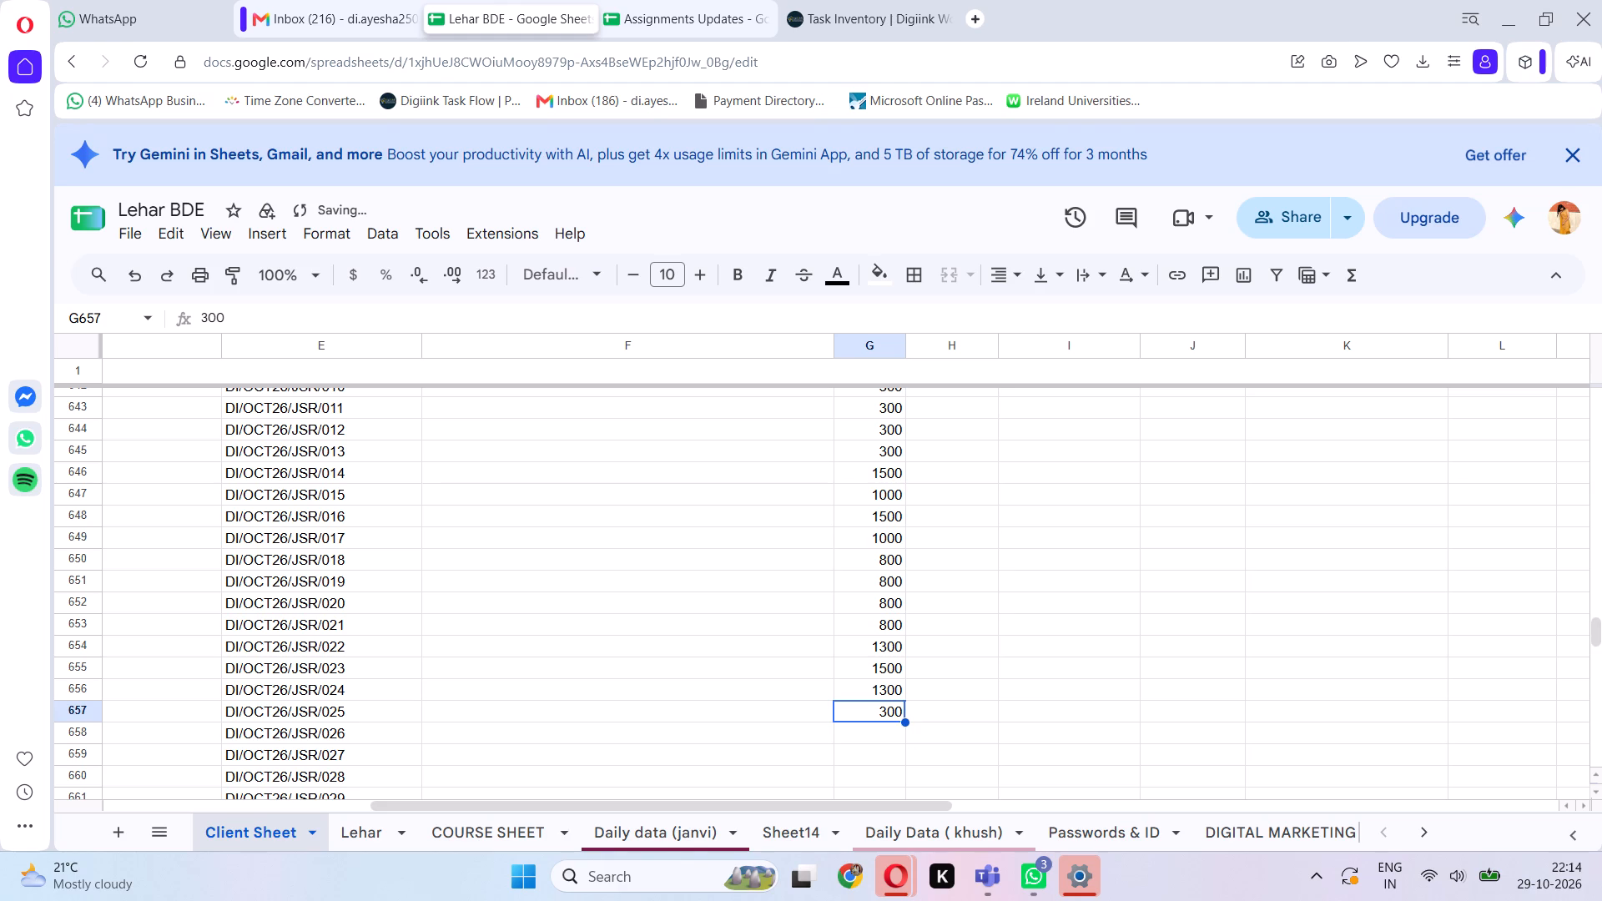
pyautogui.moveTo(904, 722); pyautogui.dragTo(904, 770)
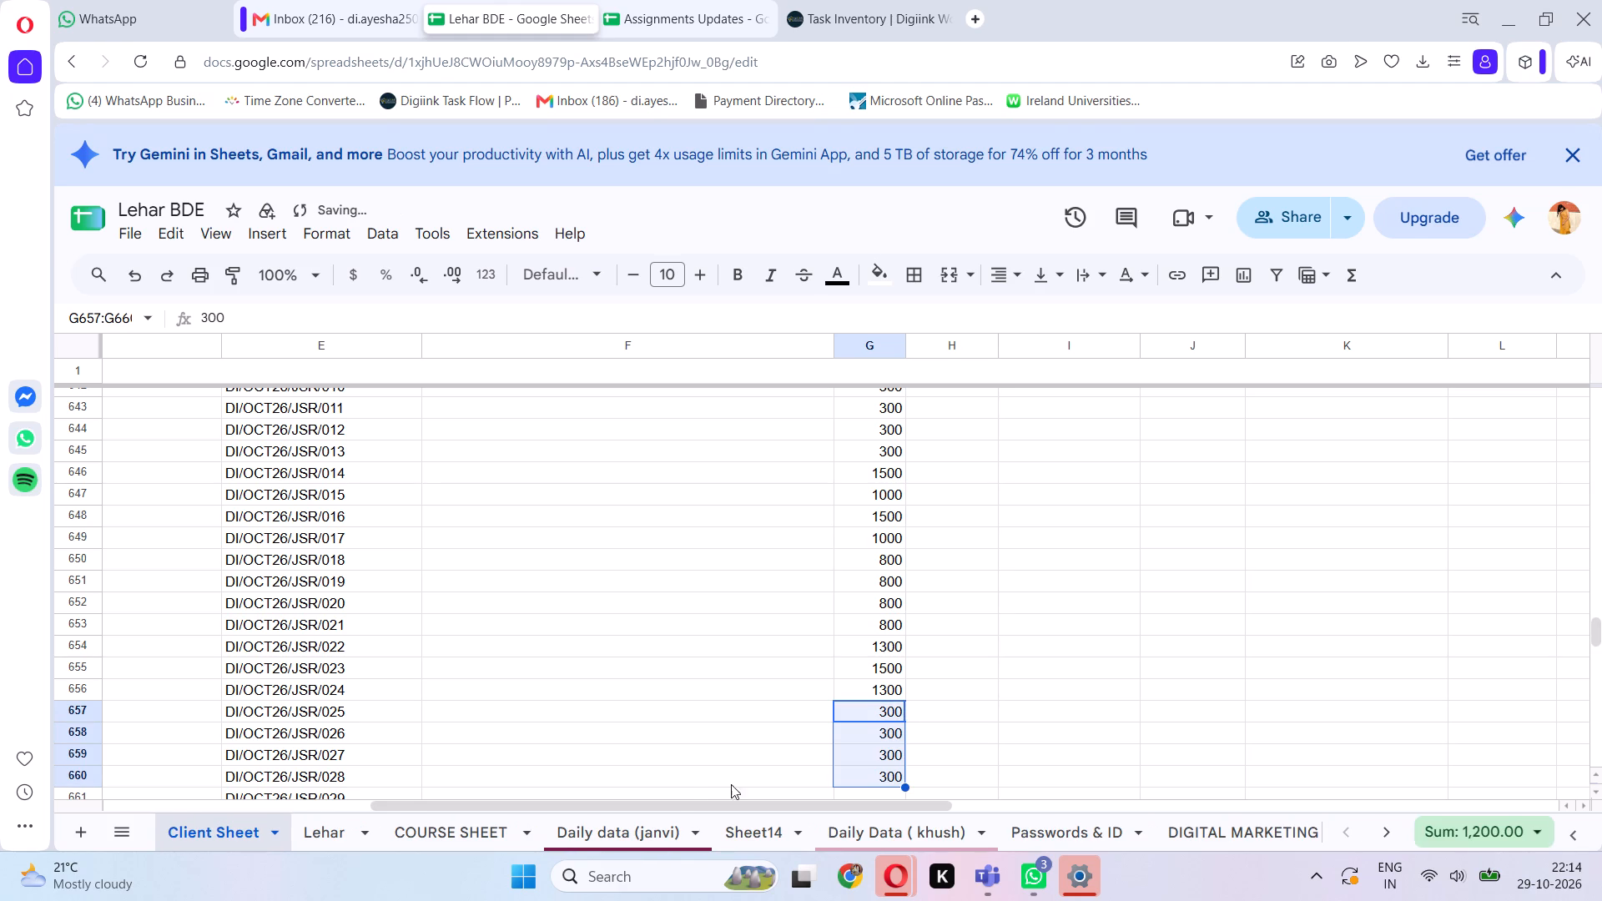
# Select the empty column G cell for DI/OCT26/JSR/029 in Client Sheet.
pyautogui.scroll(-5, 700, 785)
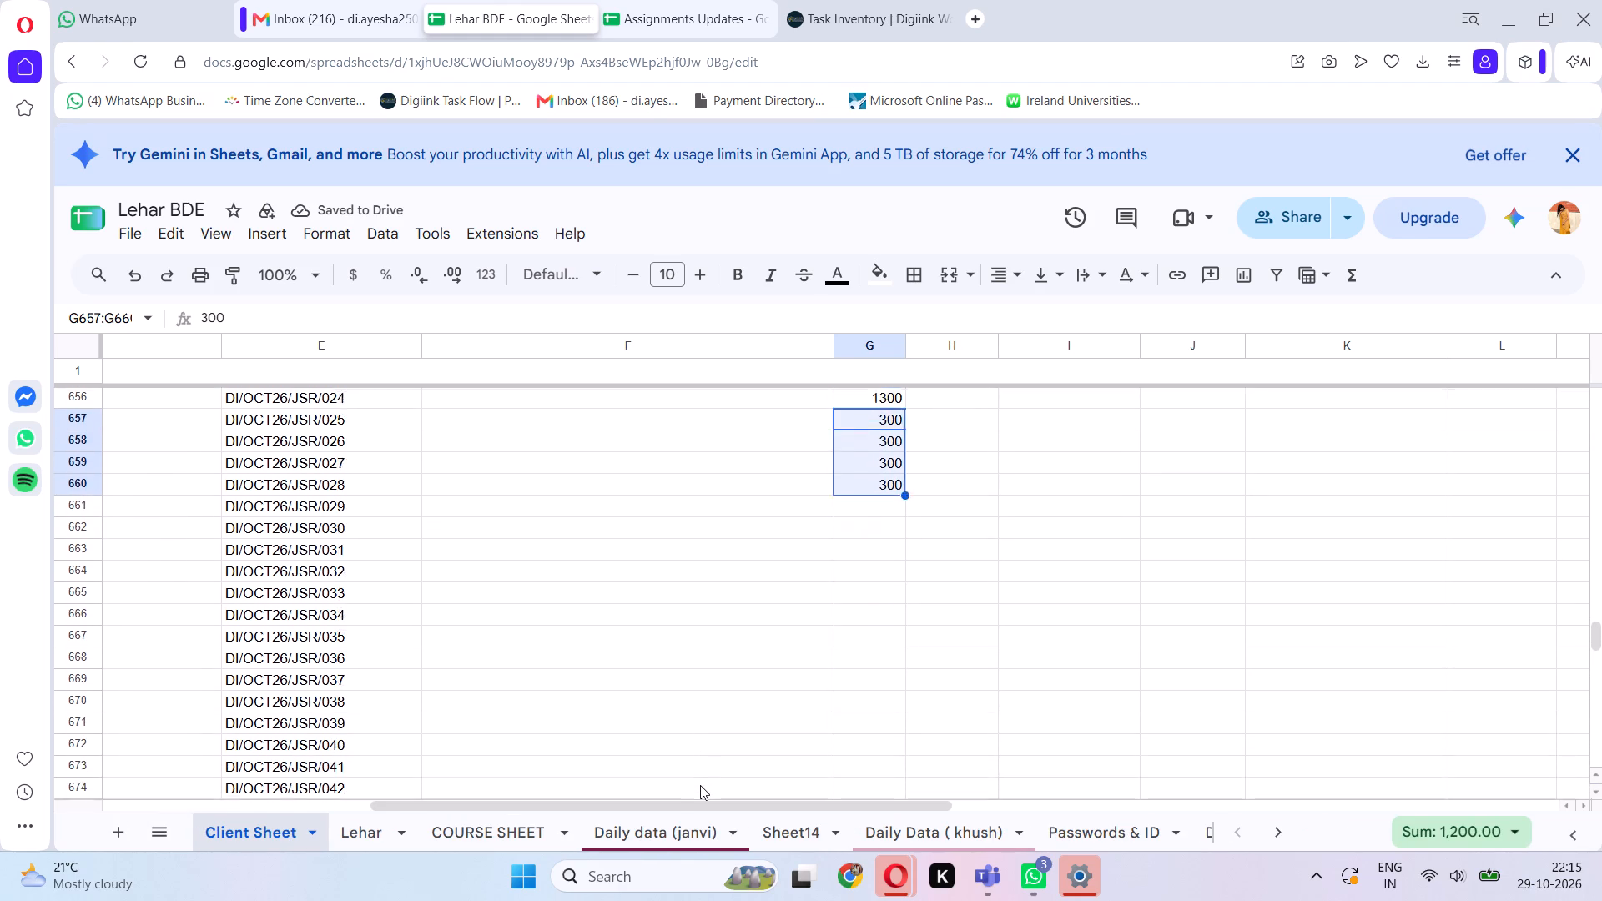
pyautogui.scroll(-1, 700, 785)
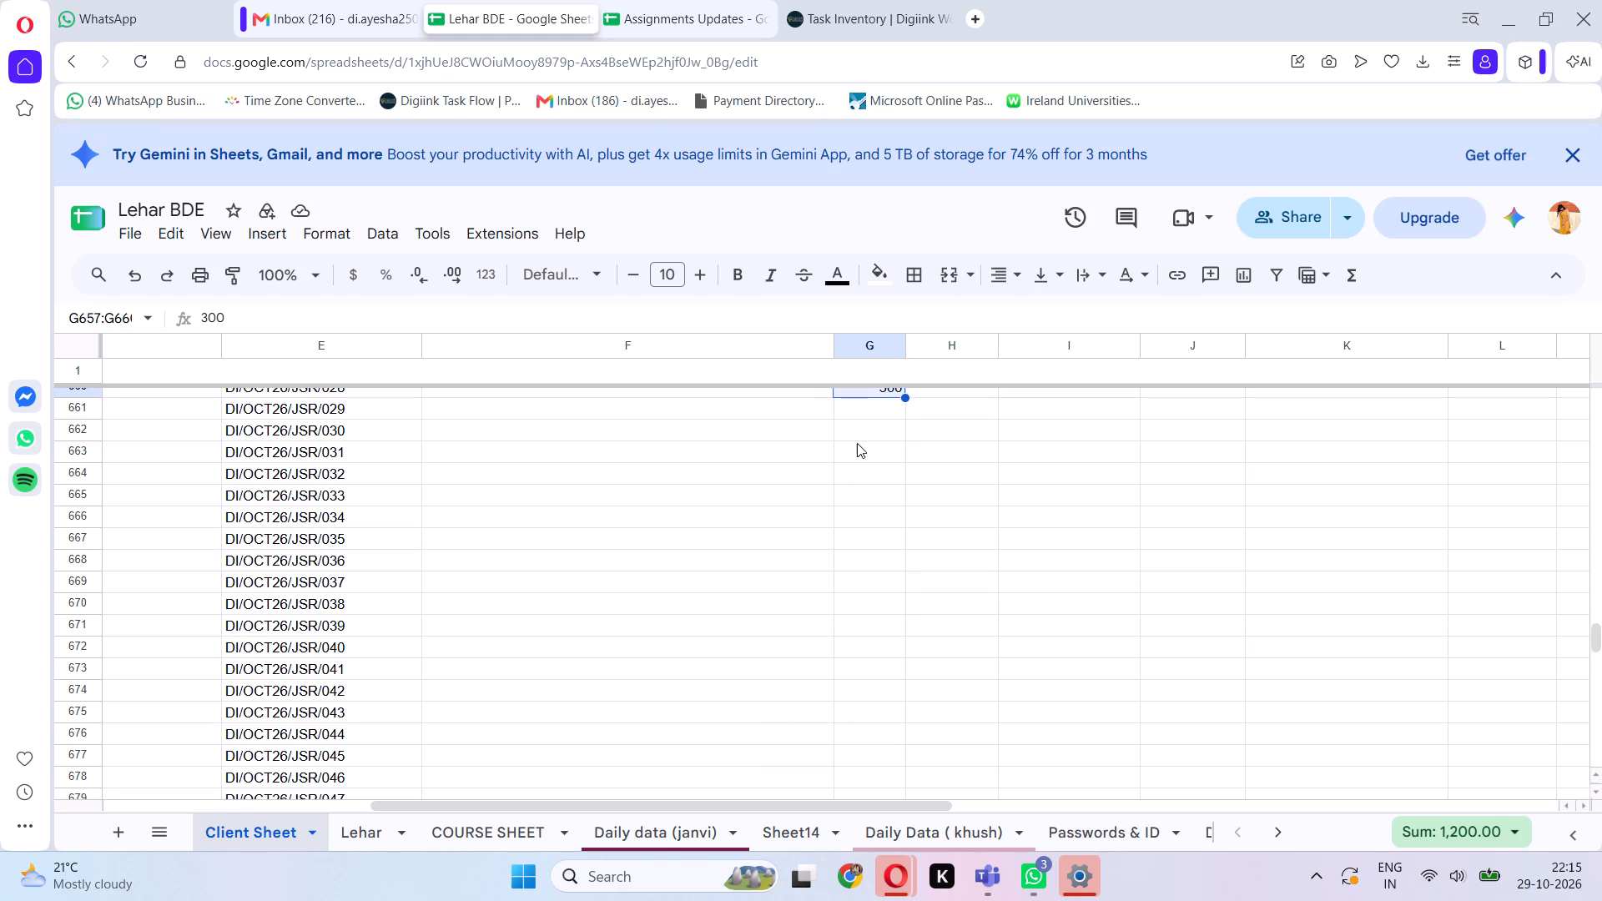
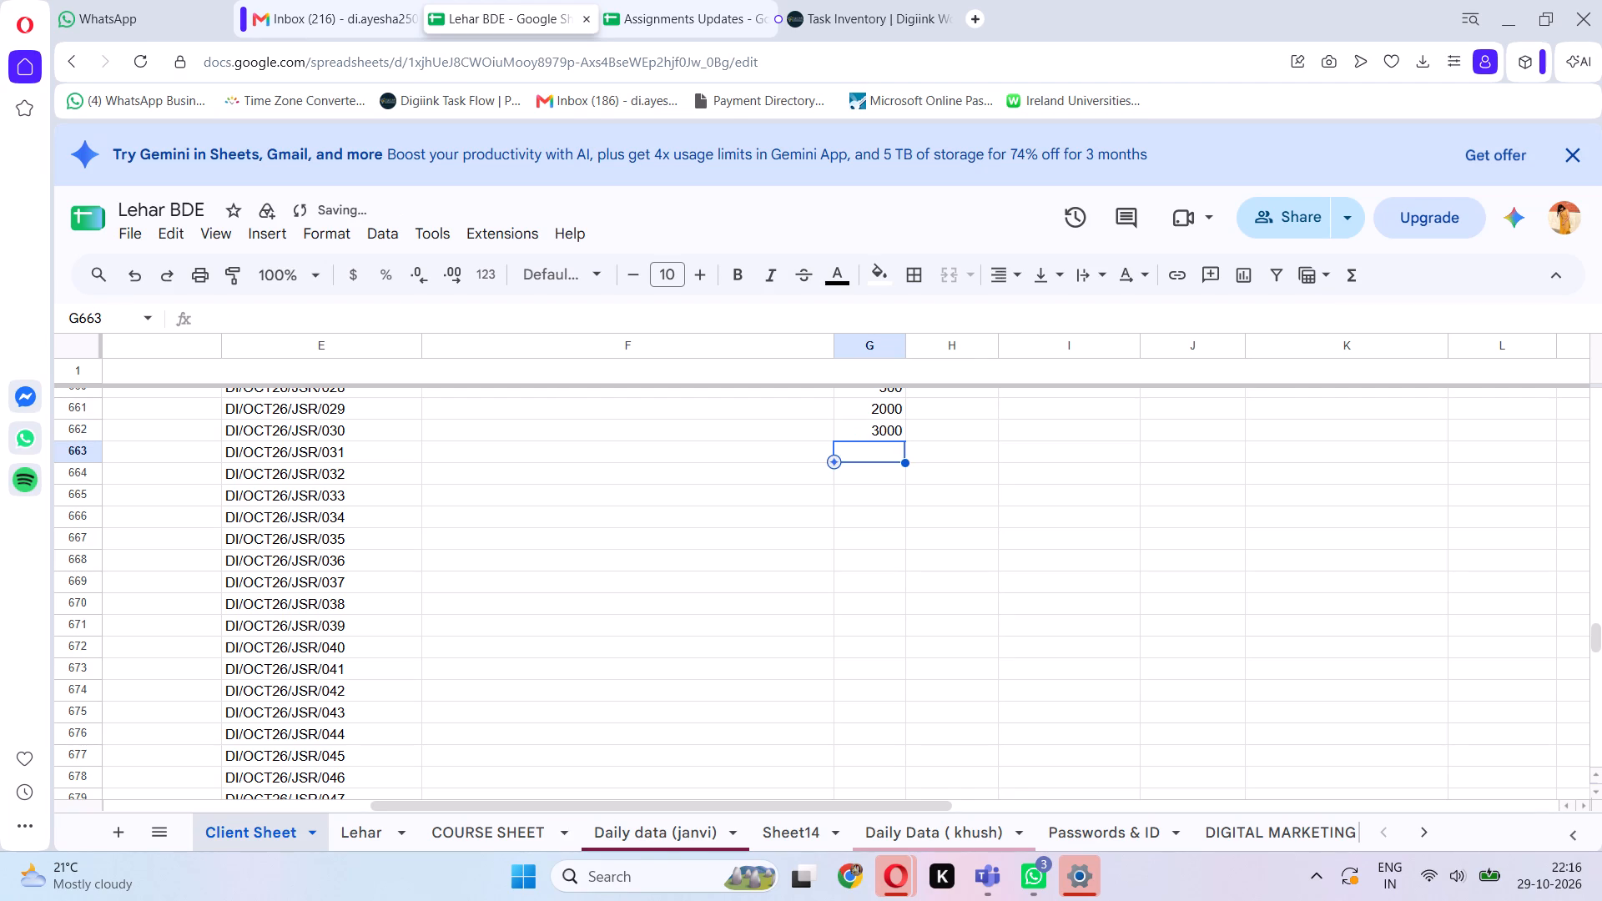
# Enter 1000 in column G of the Client Sheet for DI/OCT26/JSR/031.
pyautogui.write('1000')
pyautogui.press('Return')
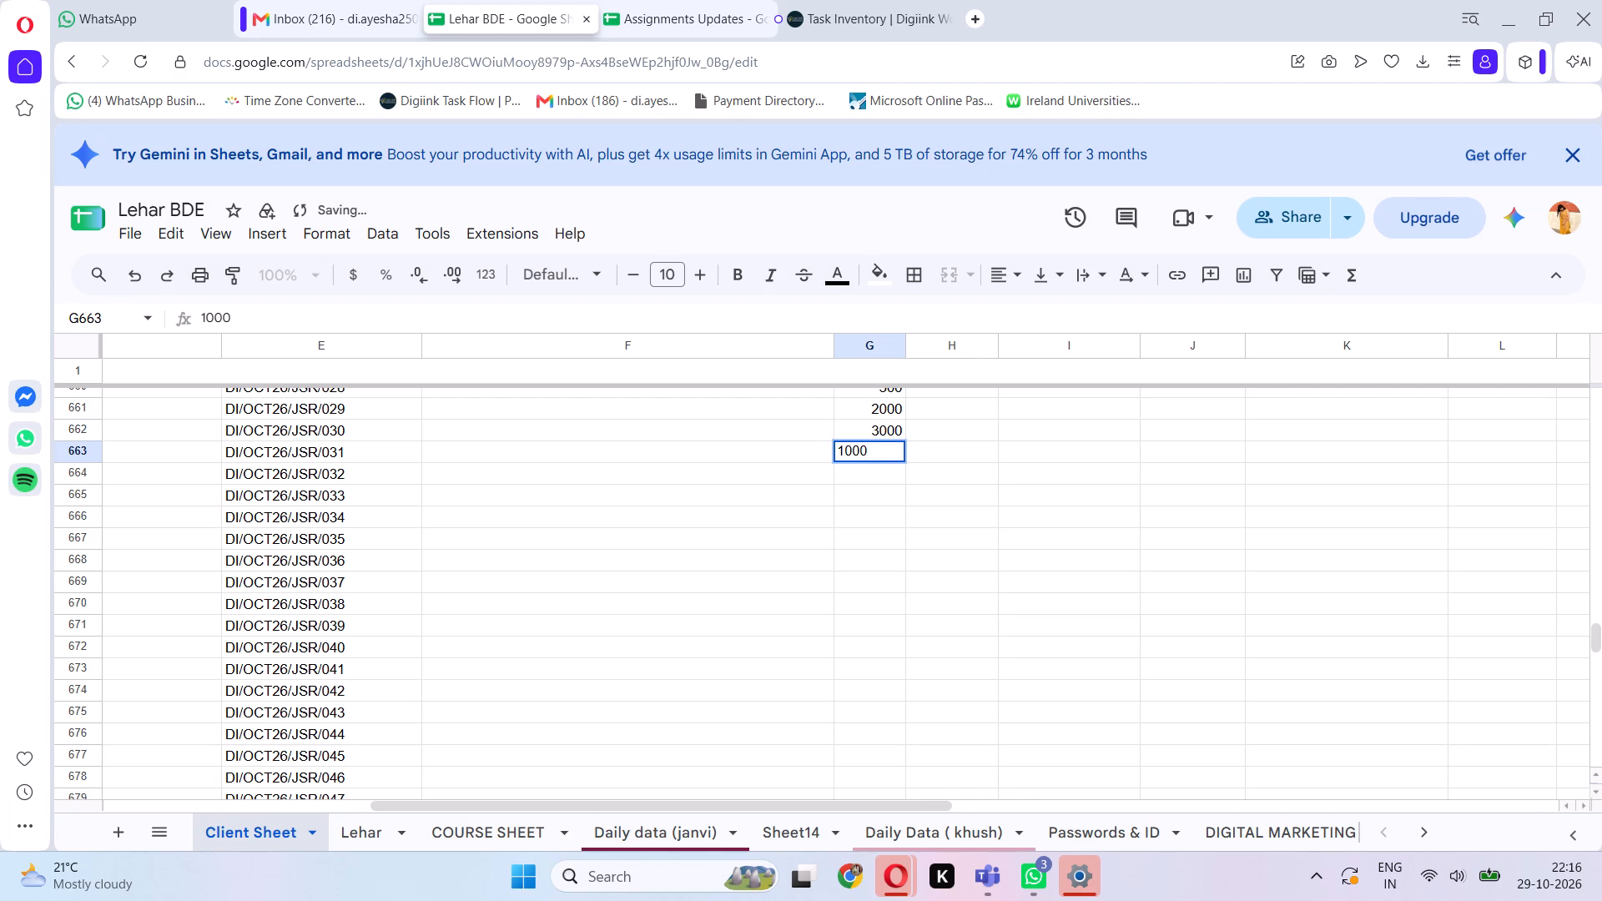
# Check the following word counts in Task Inventory, and enter 200, 300 and 1400 in Lehar BDE column G for DI/OCT26/JSR/032 through 034.
pyautogui.click(873, 0)
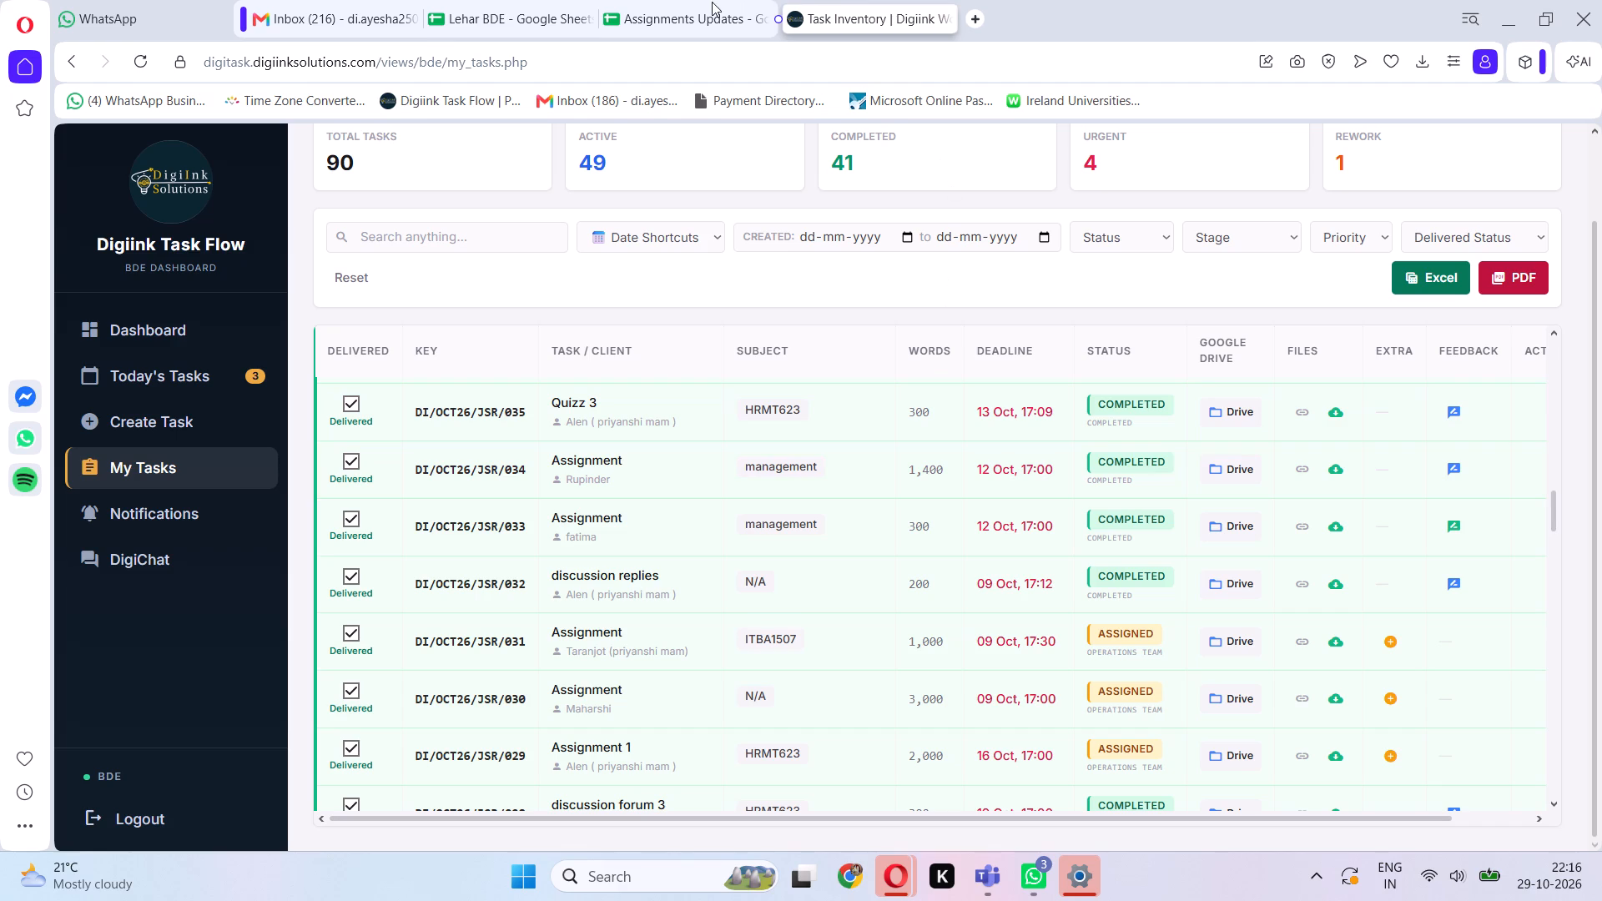
pyautogui.click(829, 23)
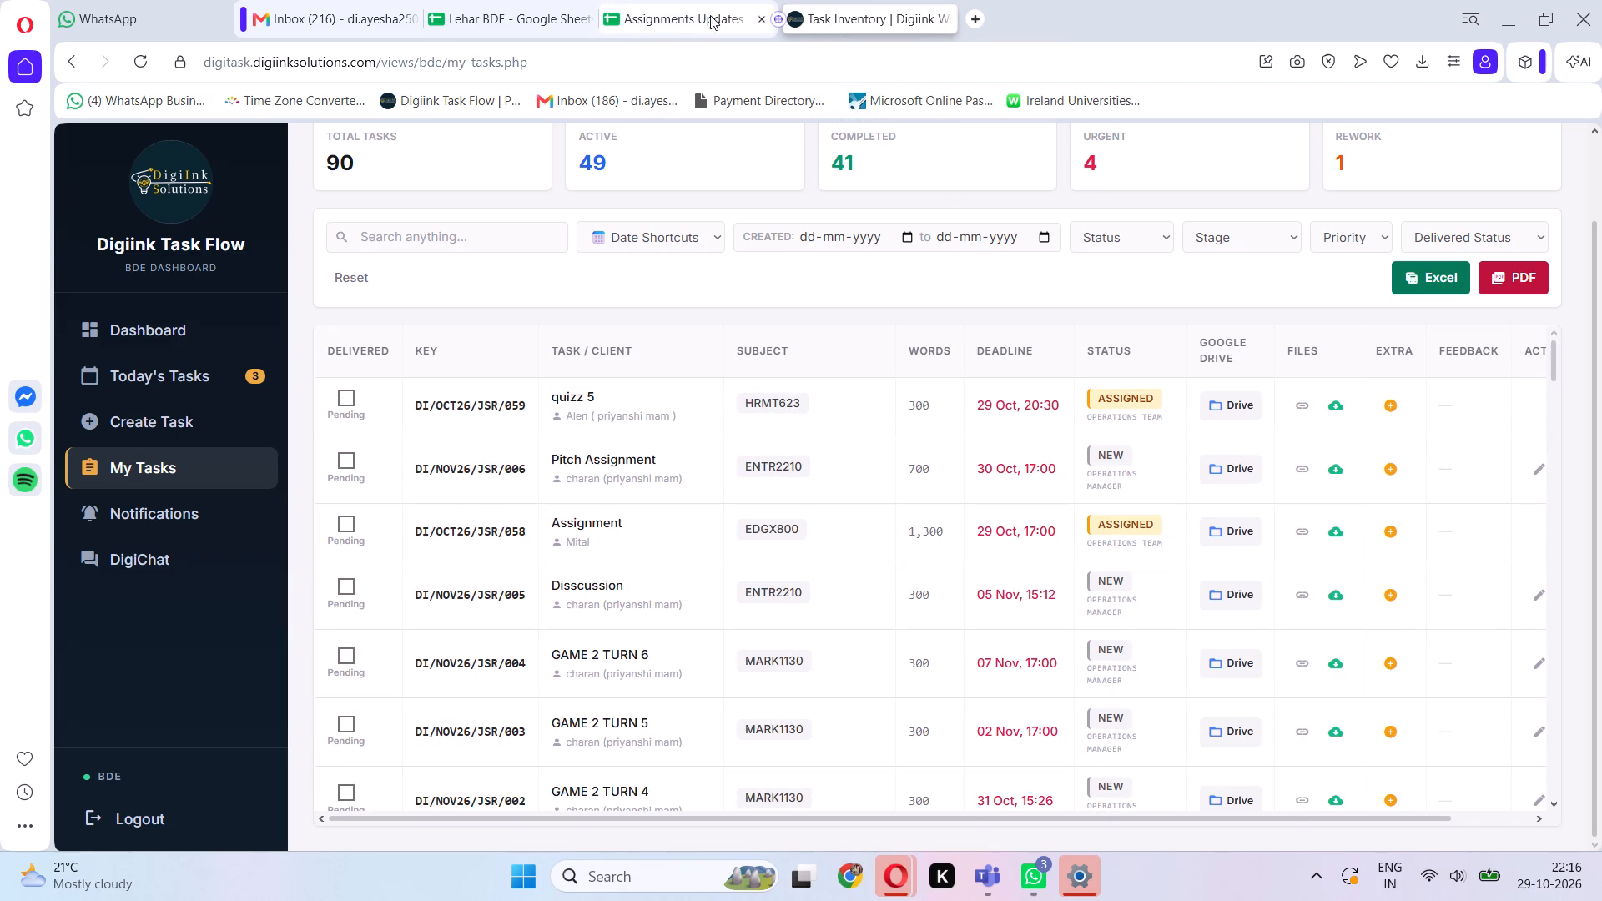
pyautogui.click(686, 15)
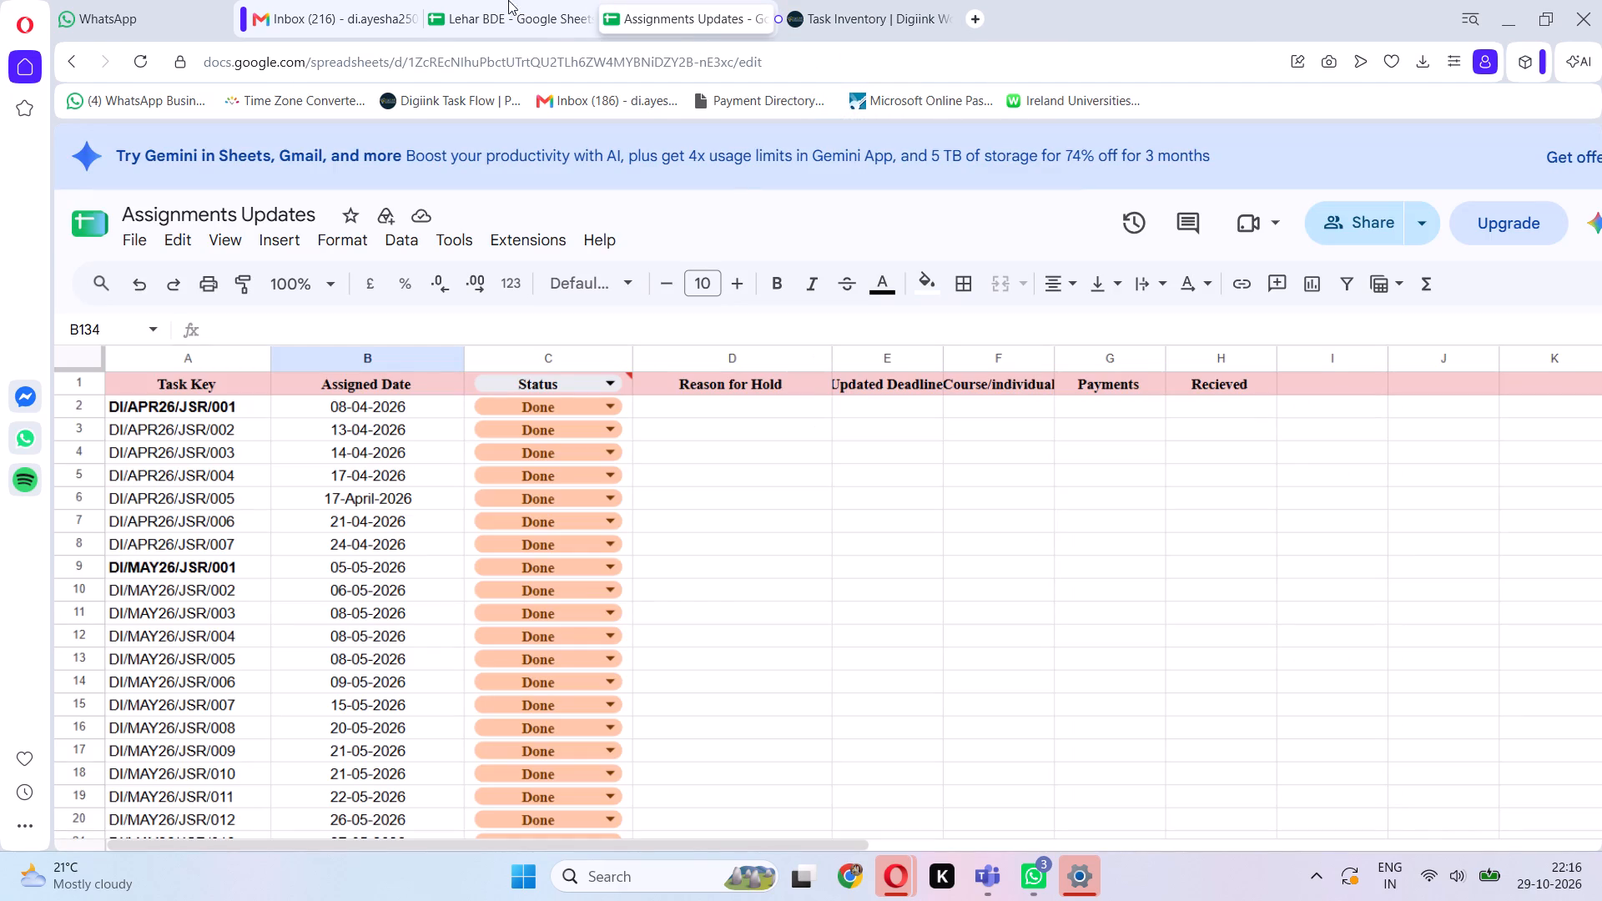
pyautogui.click(510, 10)
pyautogui.write('200')
pyautogui.press('Return')
pyautogui.write('300')
pyautogui.press('Return')
pyautogui.write('1400')
pyautogui.press('Return')
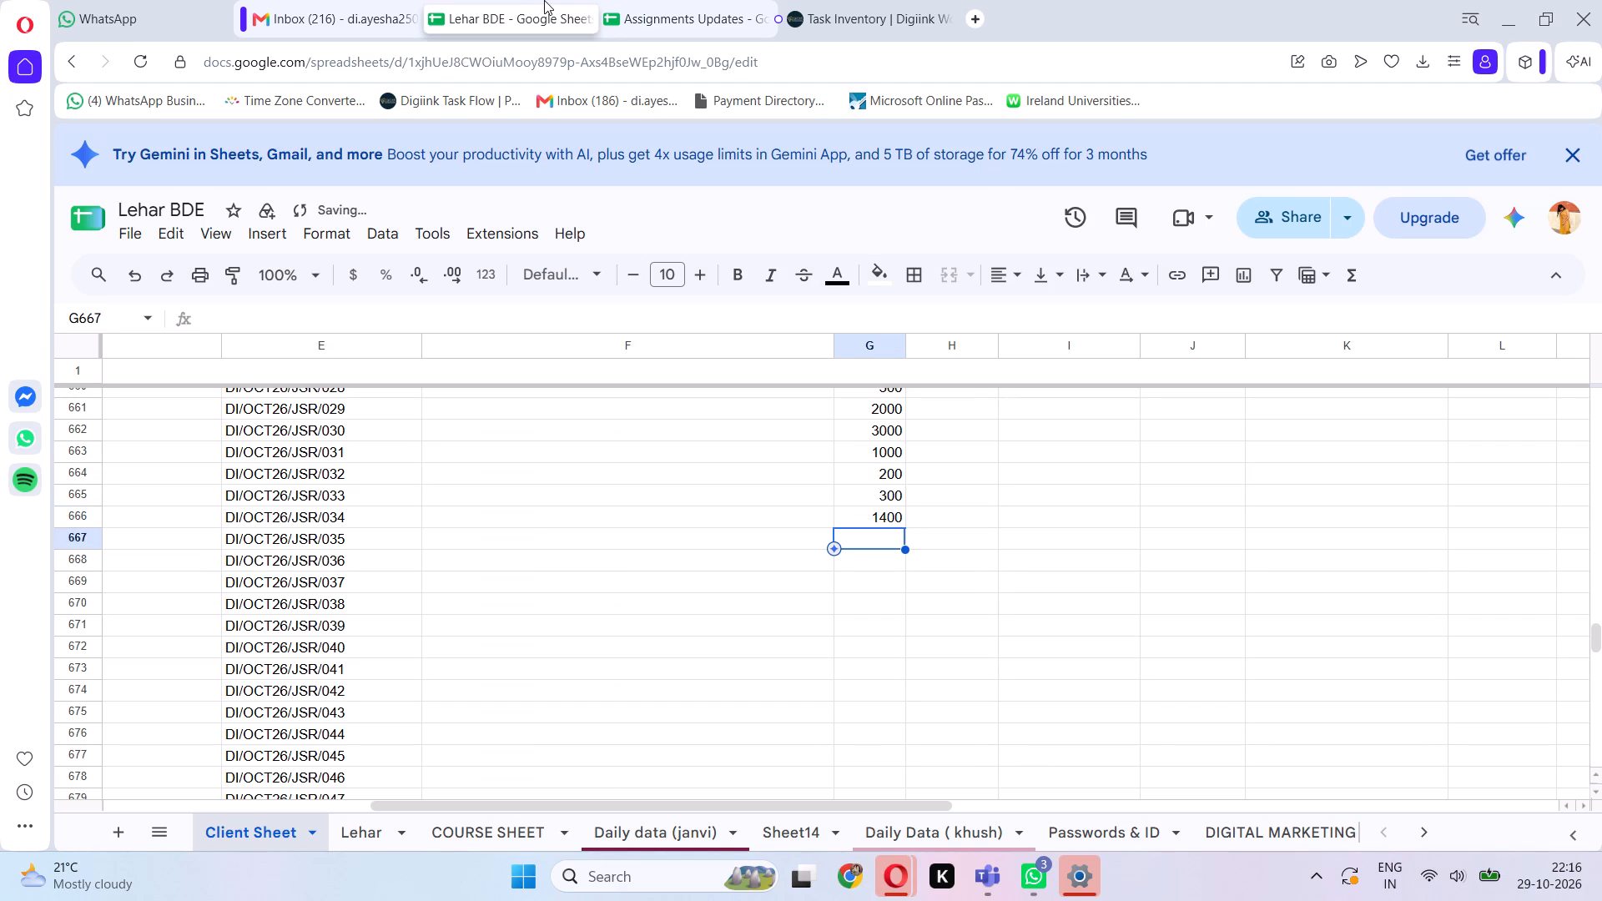
# Check the word counts from DI/OCT26/JSR/035 onward in Task Inventory, and enter 300 and 1000 in Lehar BDE column G for 035 and 036.
pyautogui.click(872, 0)
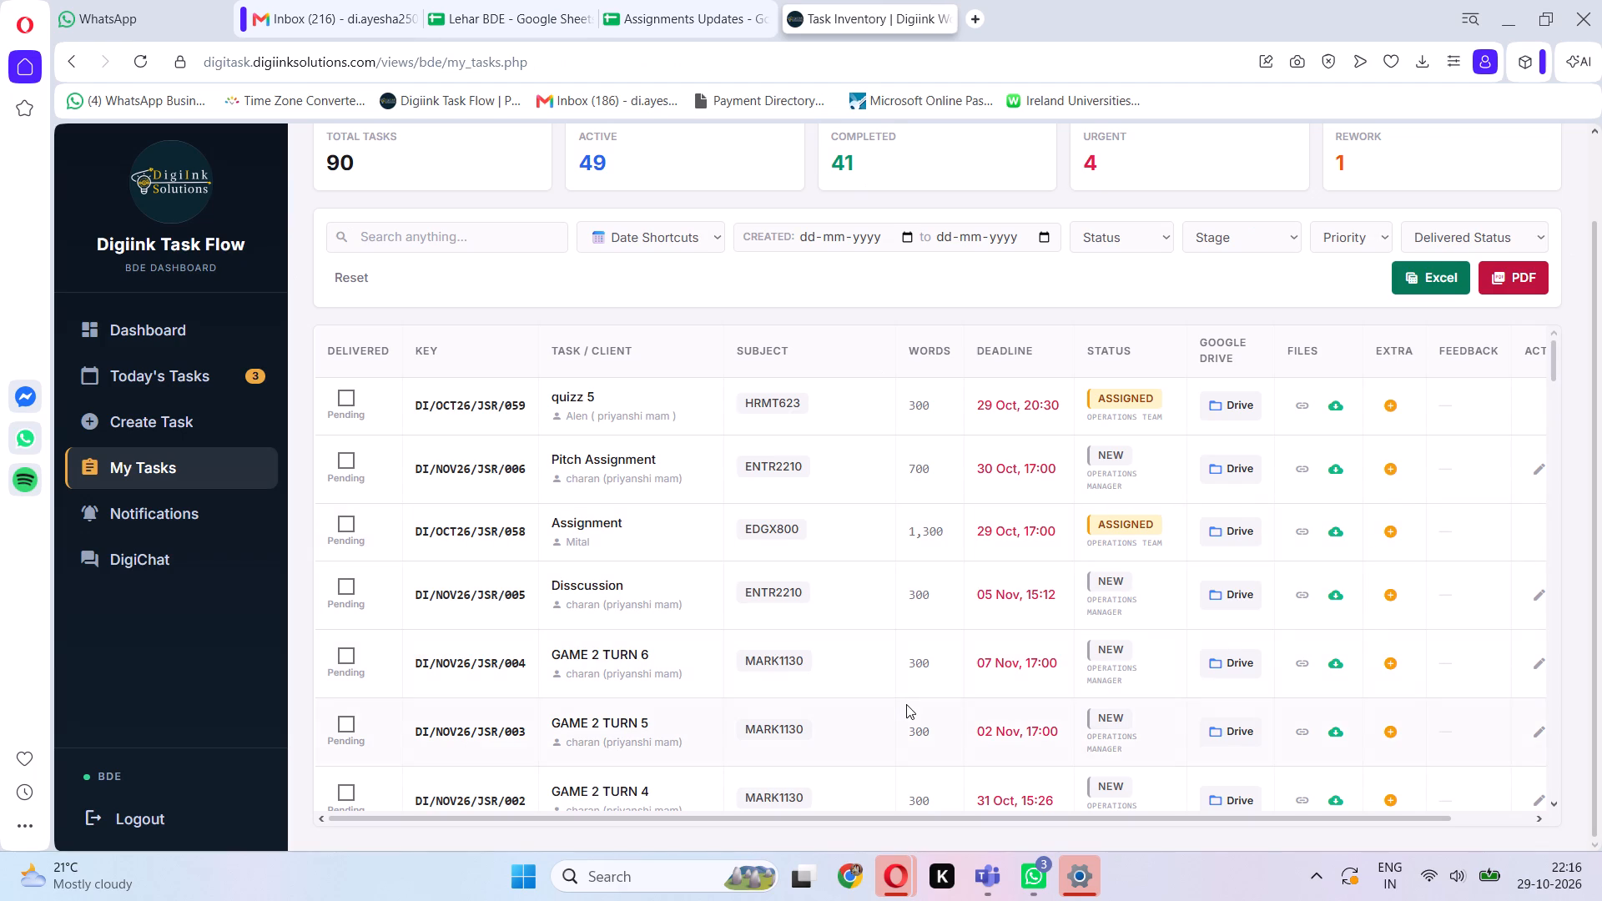
pyautogui.scroll(-6, 906, 704)
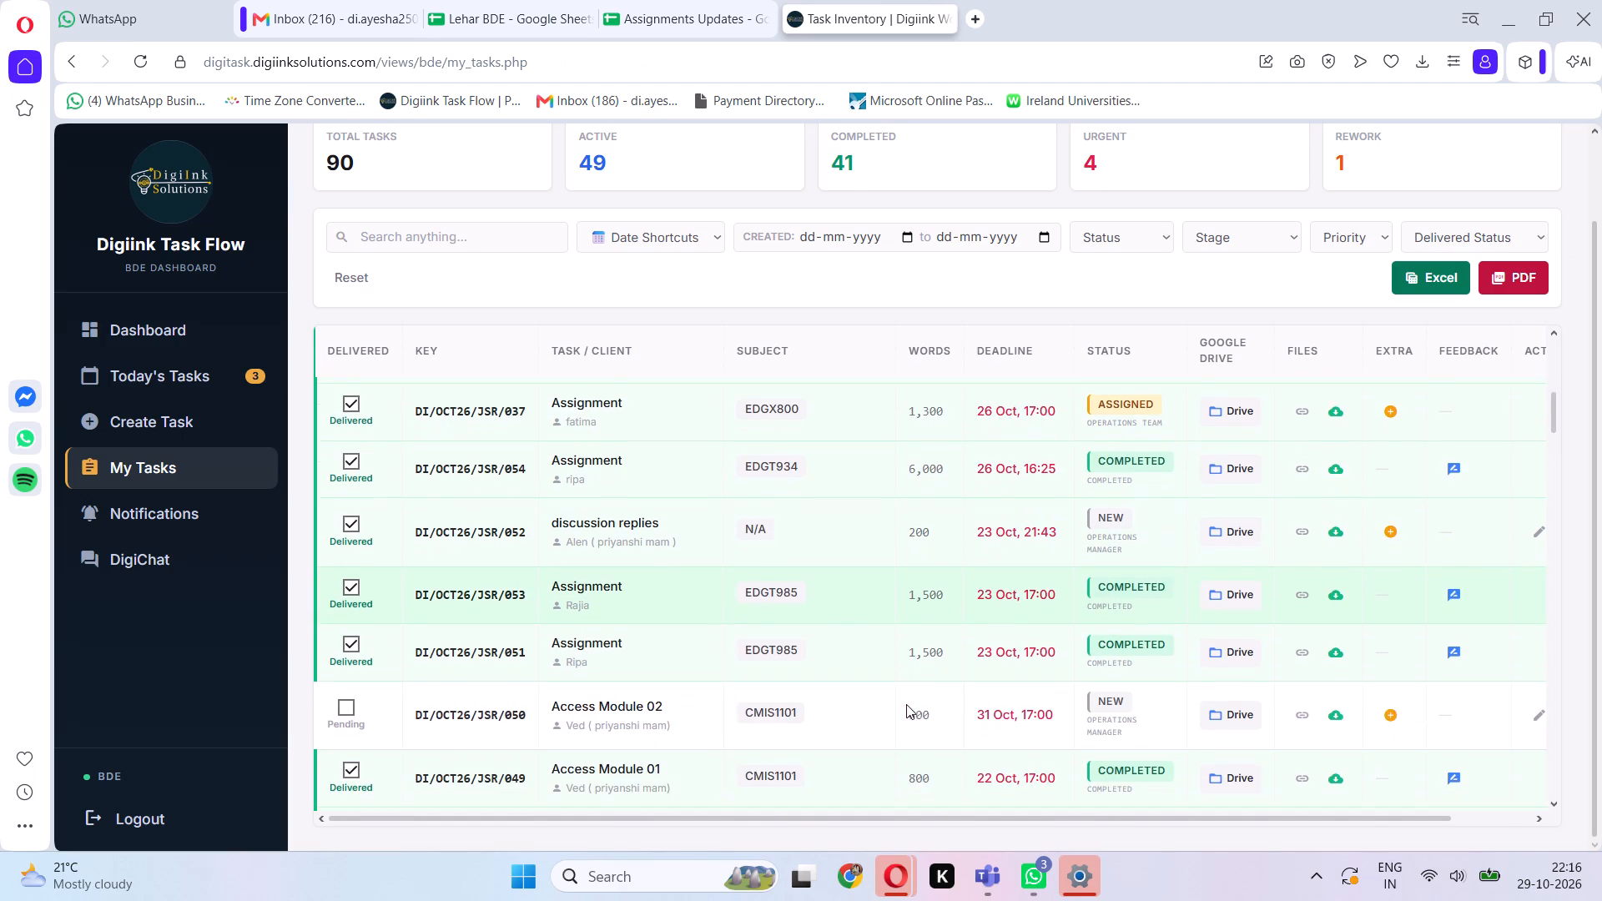
pyautogui.scroll(-4, 906, 704)
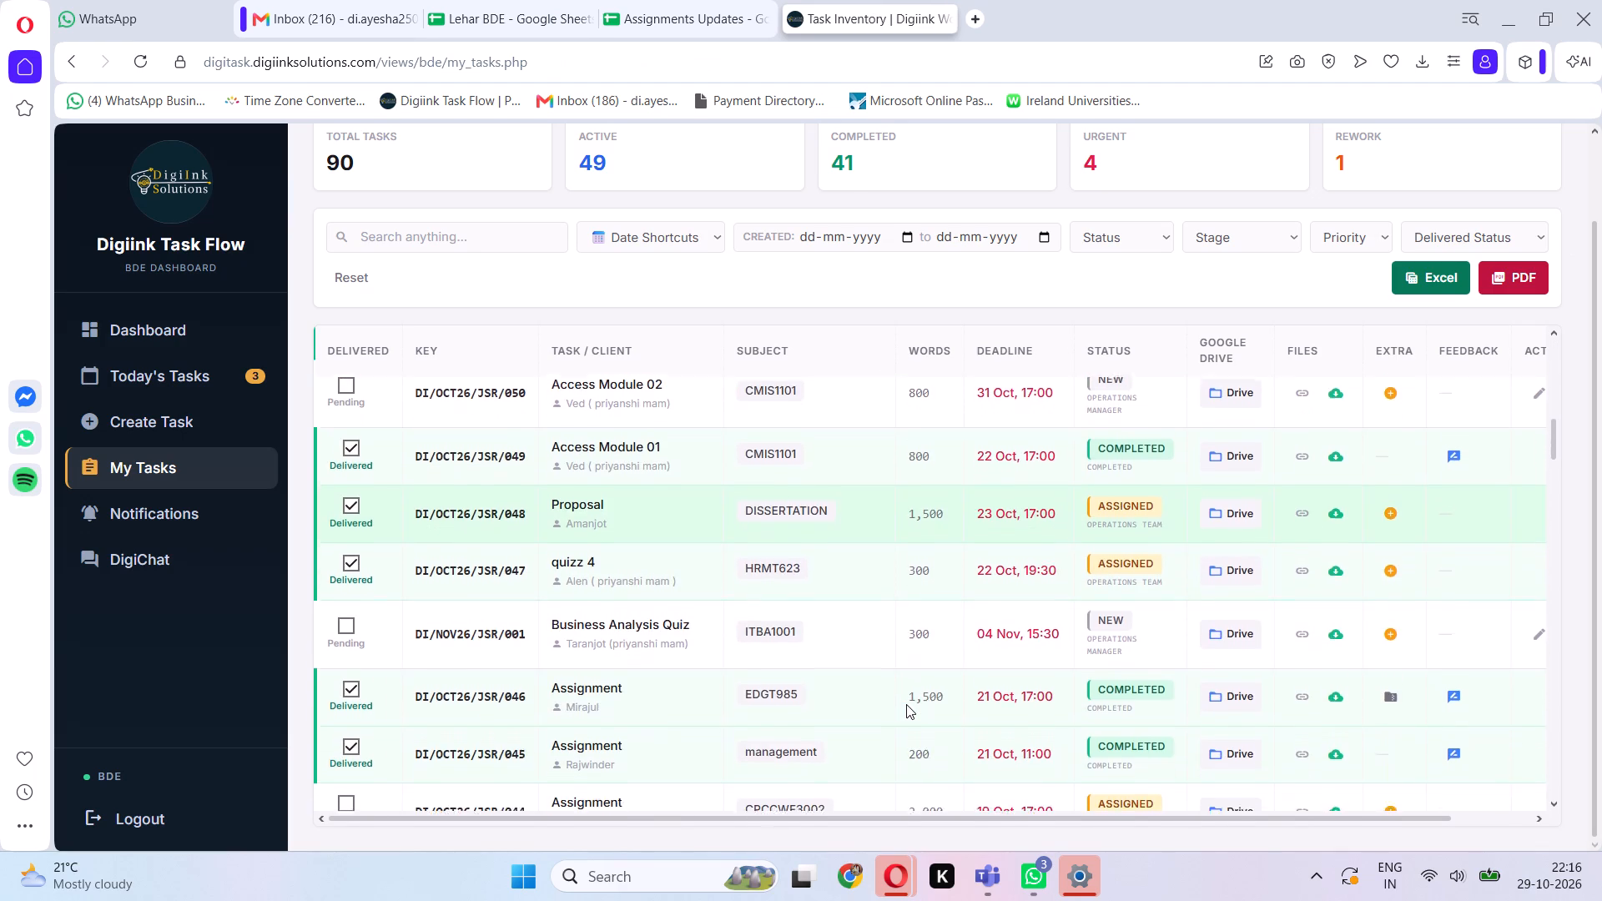
pyautogui.scroll(-5, 906, 704)
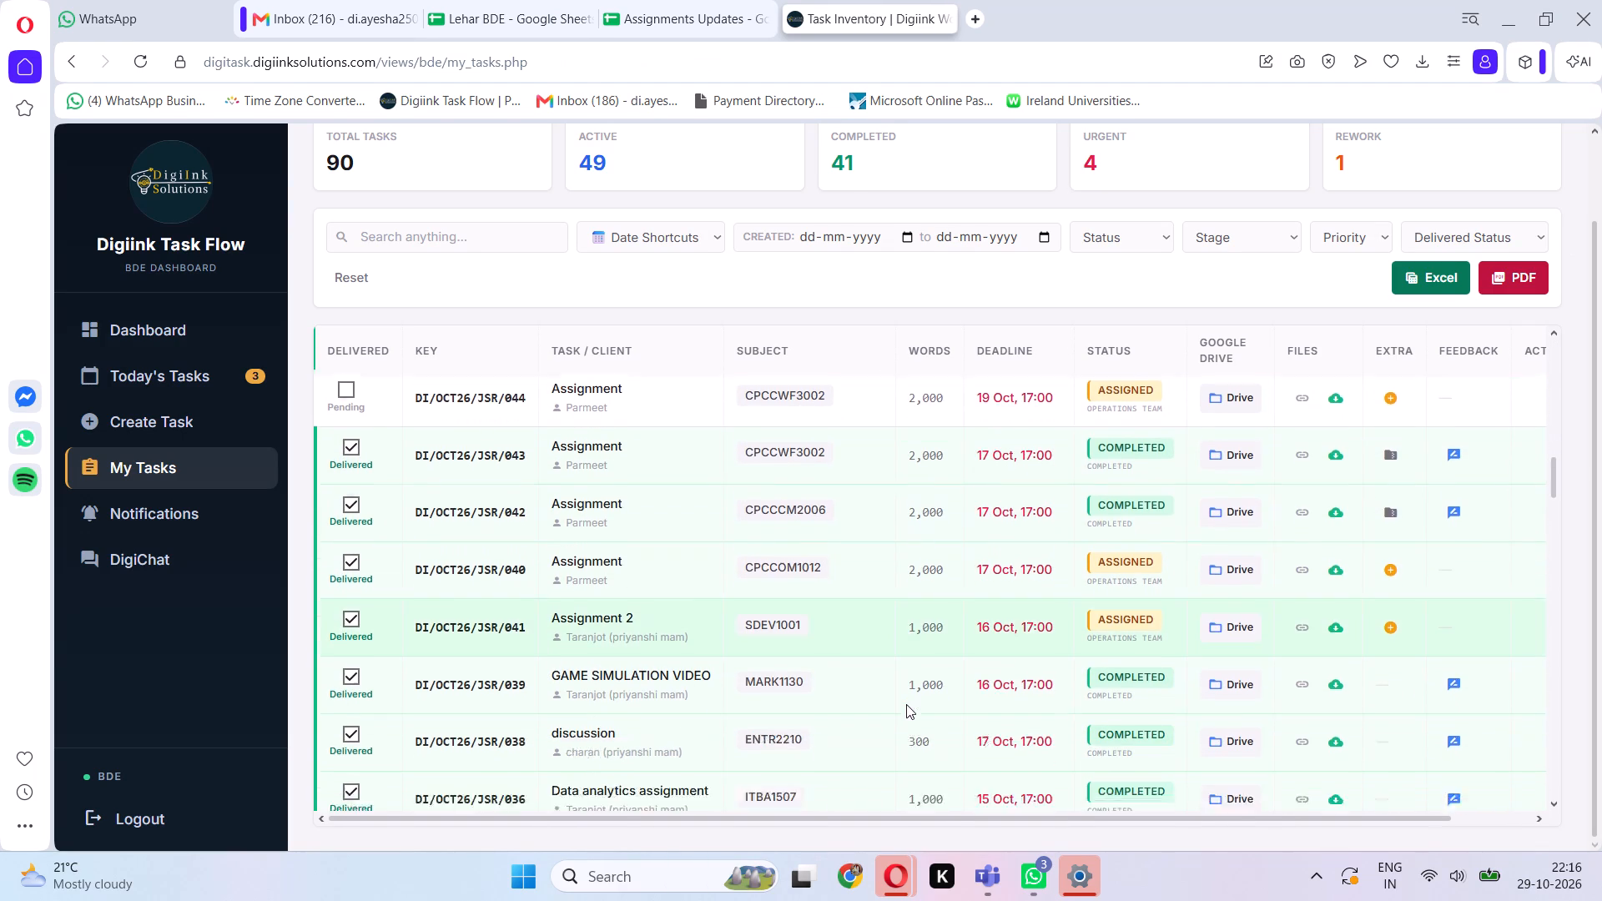
pyautogui.scroll(-3, 906, 704)
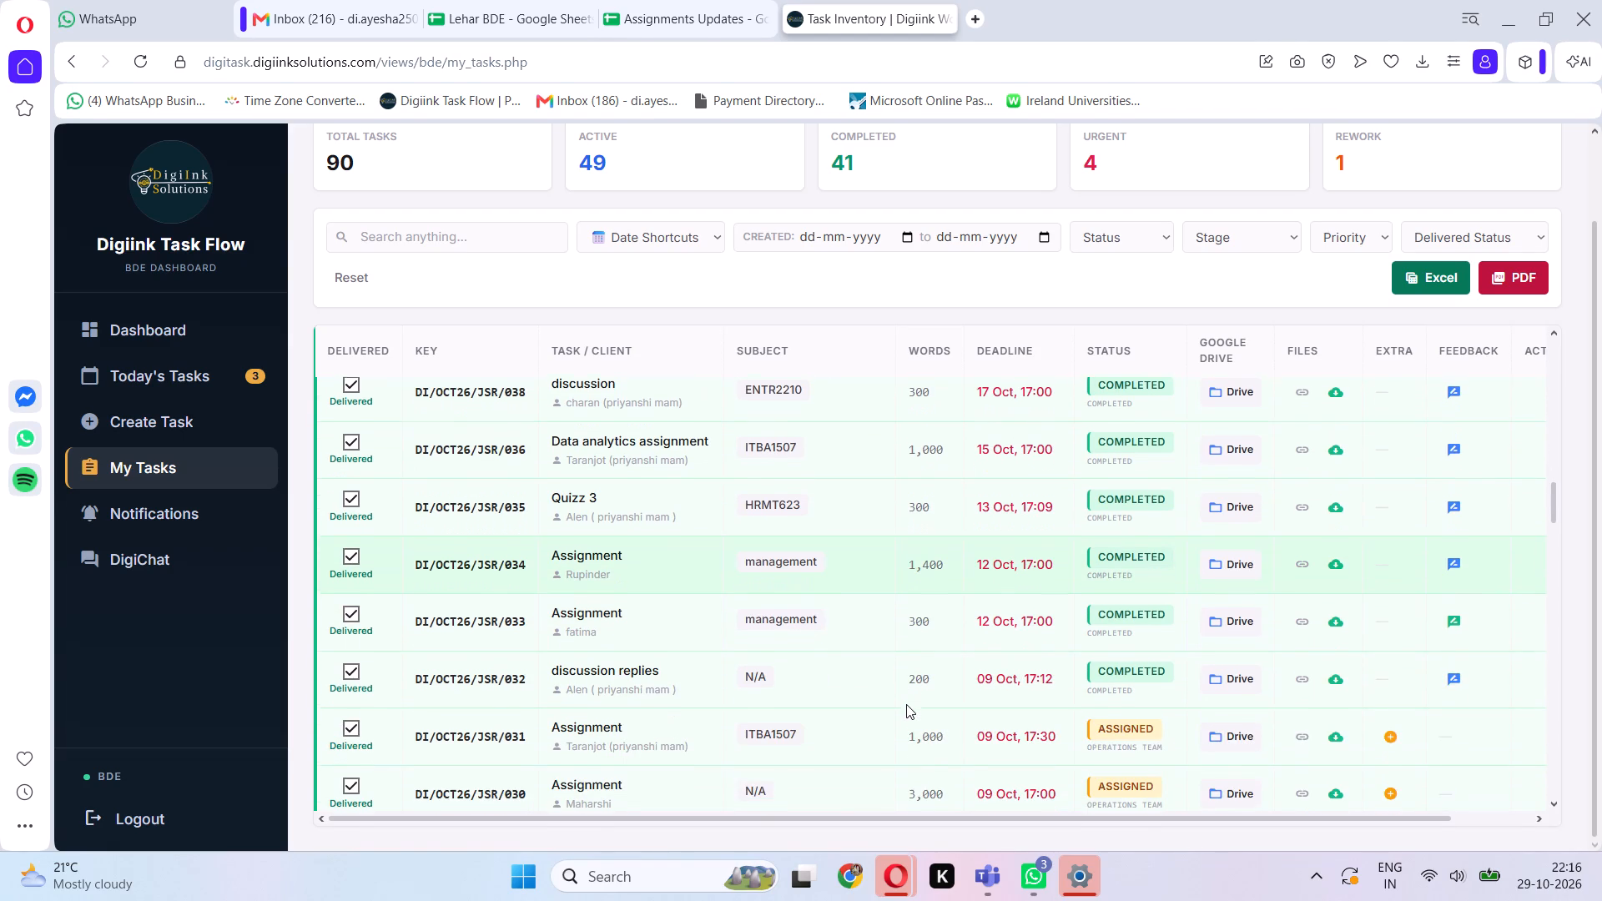
pyautogui.scroll(1, 906, 704)
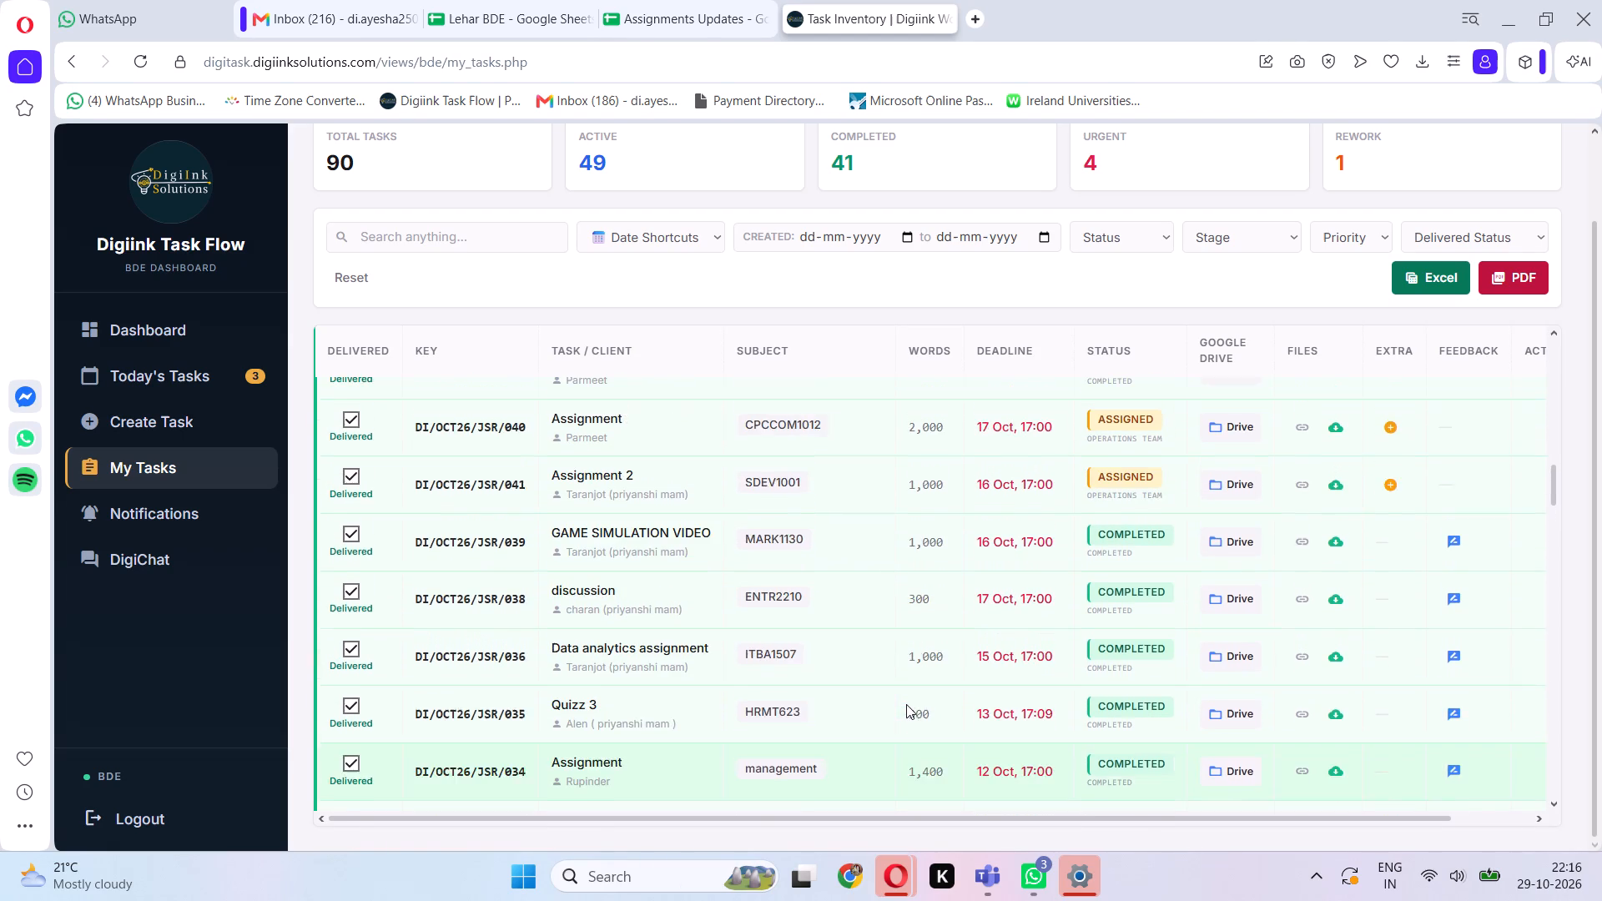
pyautogui.scroll(1, 906, 704)
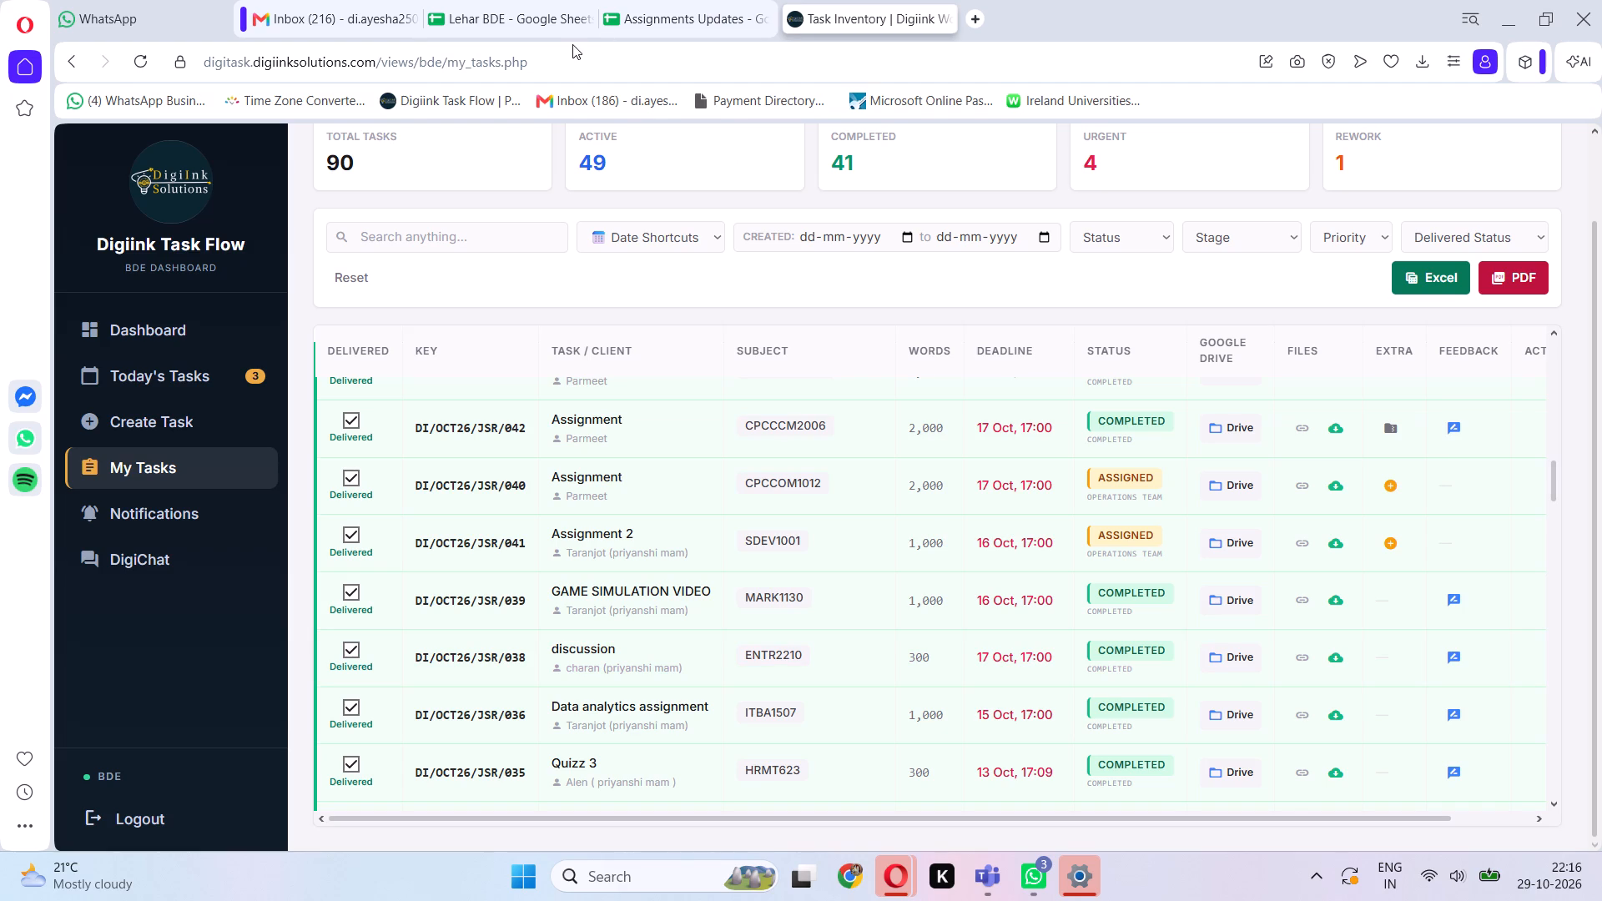
pyautogui.click(506, 0)
pyautogui.write('300')
pyautogui.press('Return')
pyautogui.write('1000')
pyautogui.press('Return')
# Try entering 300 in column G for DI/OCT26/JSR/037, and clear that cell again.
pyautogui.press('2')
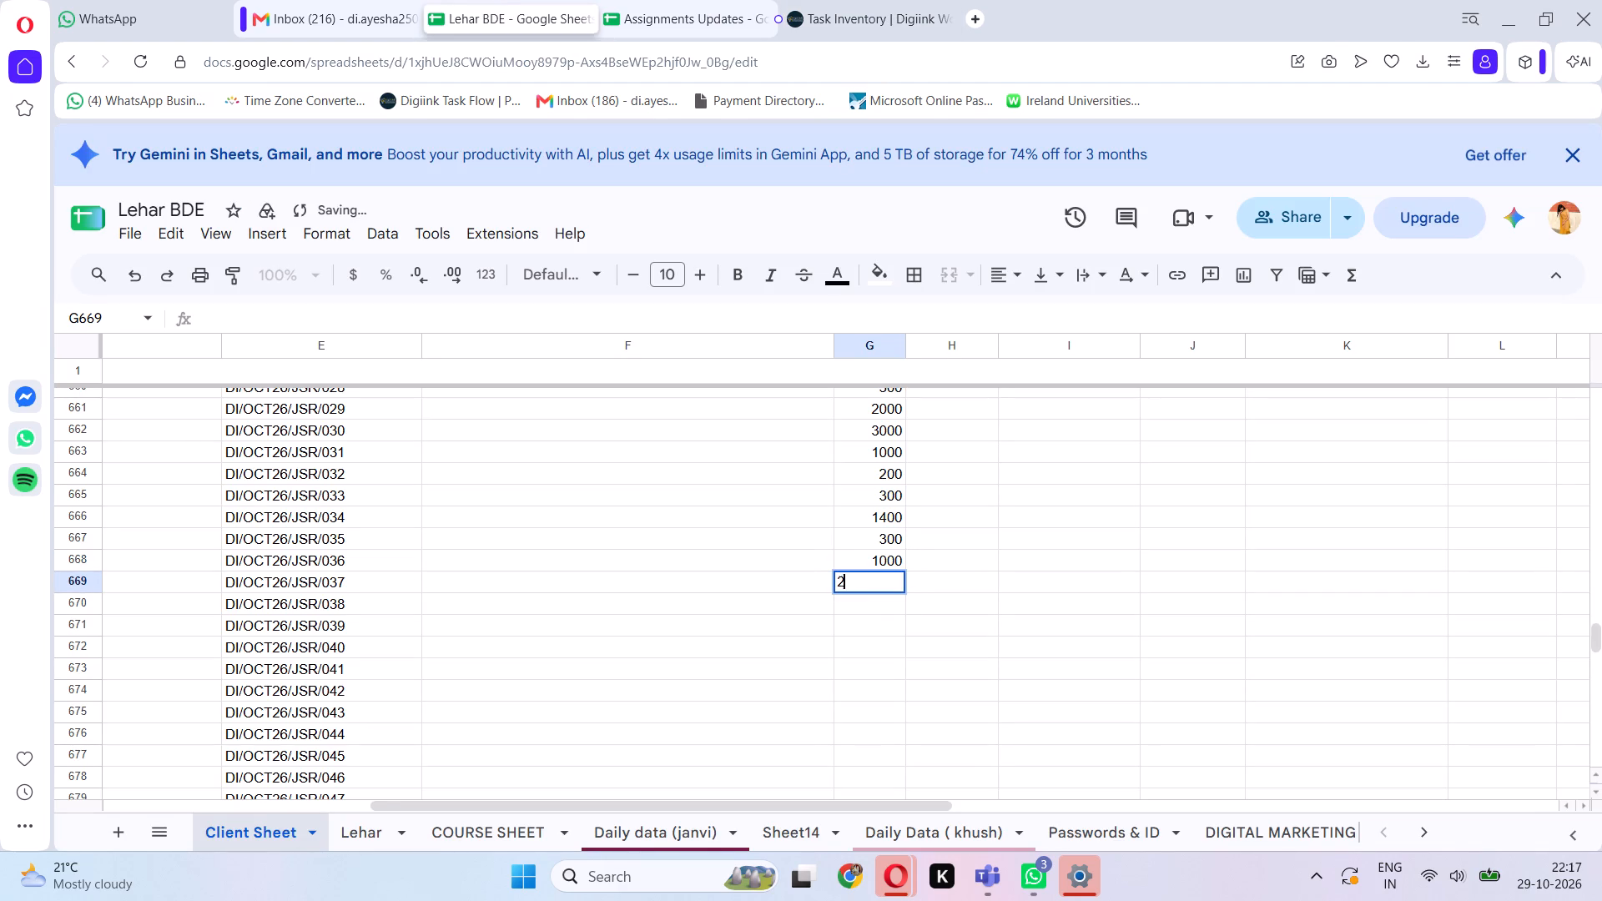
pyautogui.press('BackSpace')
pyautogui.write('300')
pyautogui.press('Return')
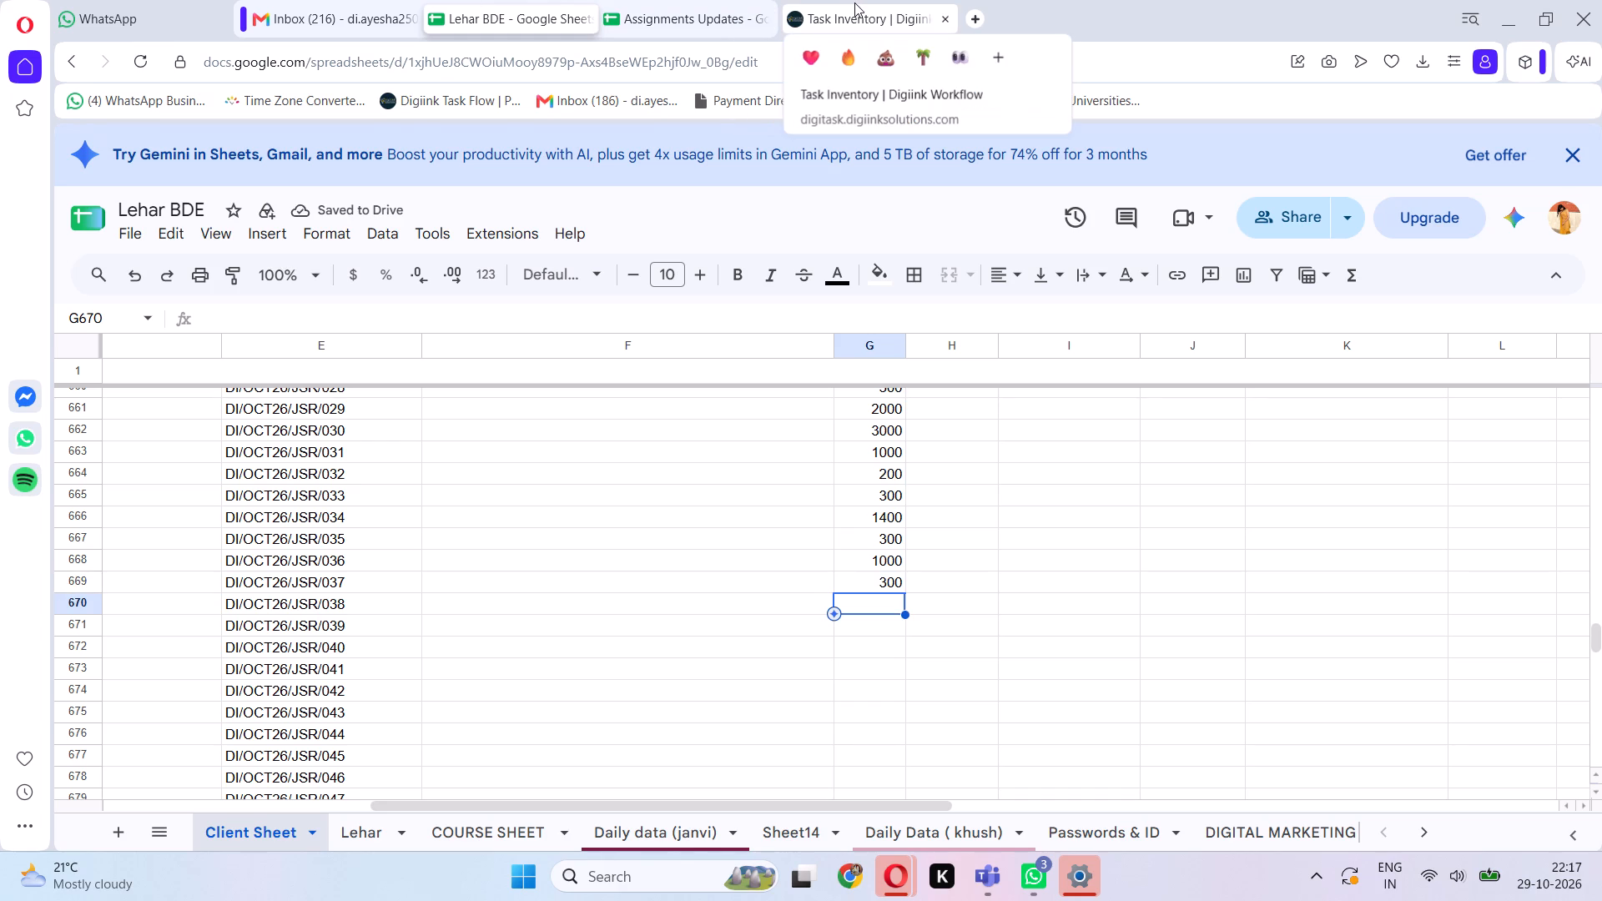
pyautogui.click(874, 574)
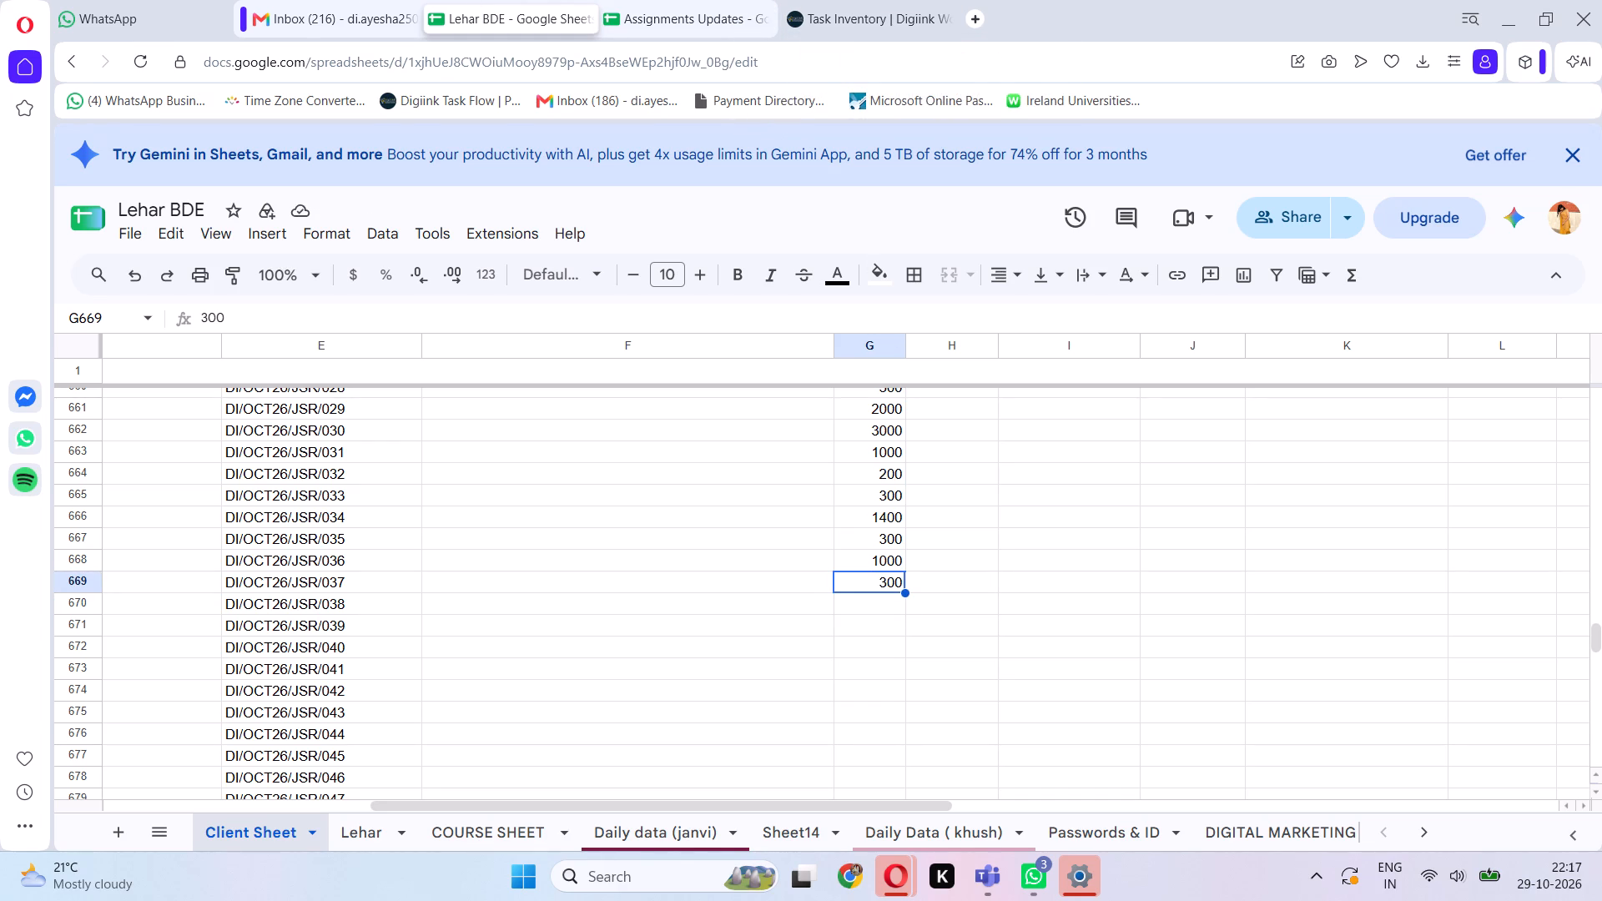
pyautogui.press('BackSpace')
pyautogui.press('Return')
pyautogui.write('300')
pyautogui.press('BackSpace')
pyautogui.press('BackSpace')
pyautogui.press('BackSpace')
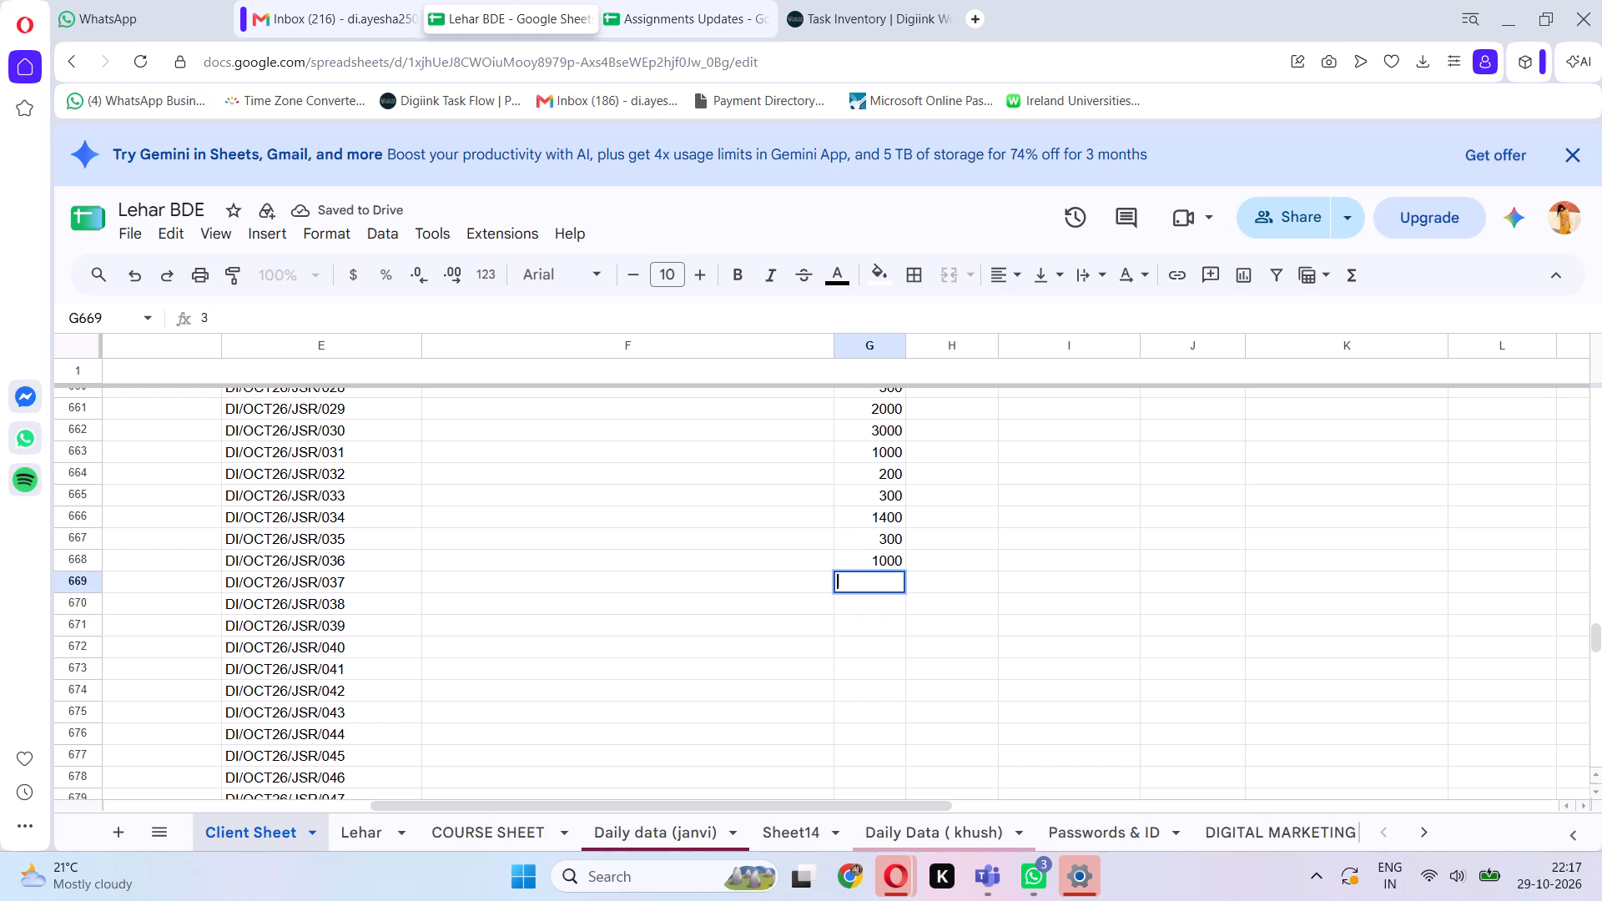
# Leave the DI/OCT26/JSR/037 cell blank and enter 300 in column G for DI/OCT26/JSR/038.
pyautogui.press('Return')
pyautogui.write('300')
pyautogui.press('Return')
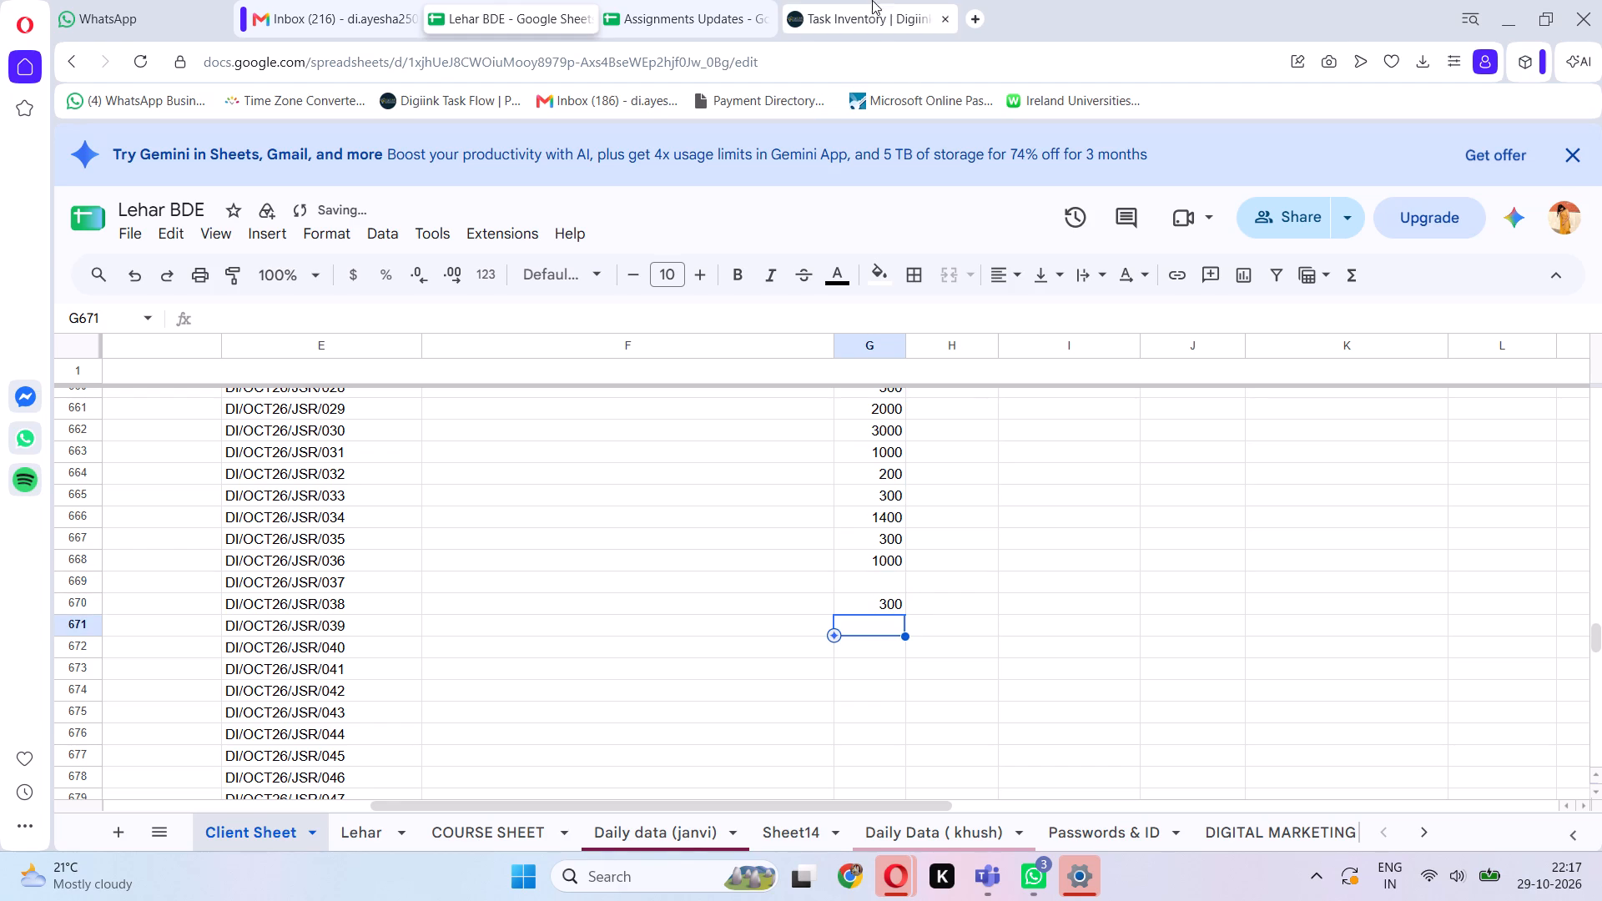
# Check the following word counts in Task Inventory, and enter 1000, 1000, 2000 and 2000 in Lehar BDE column G for DI/OCT26/JSR/039 through 042.
pyautogui.click(887, 2)
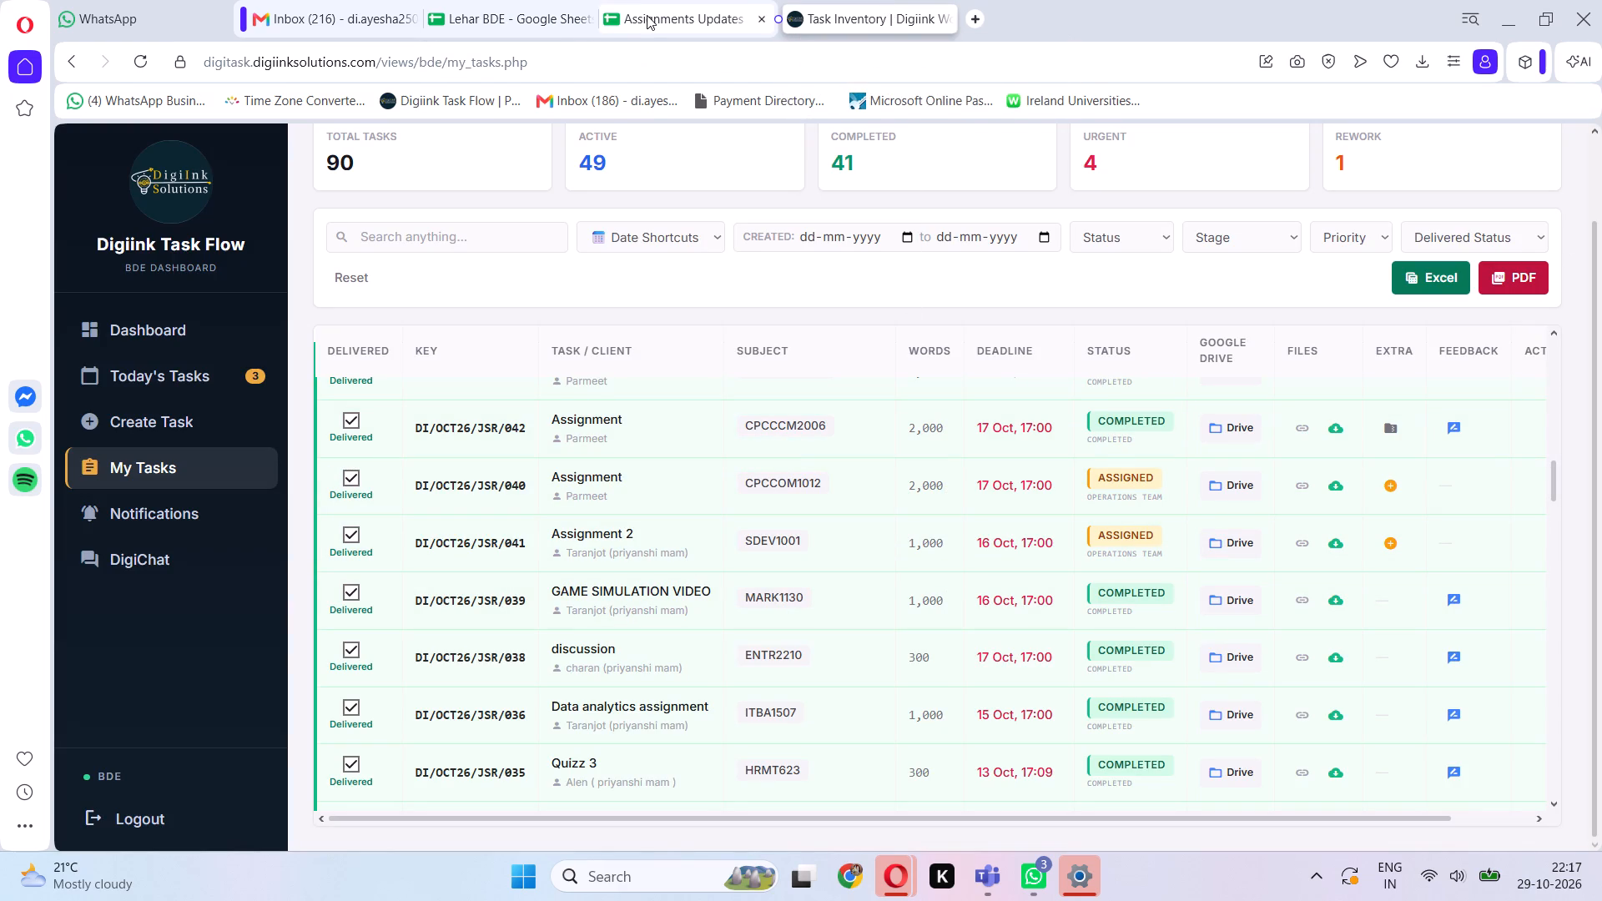
pyautogui.click(510, 13)
pyautogui.write('1000')
pyautogui.press('Return')
pyautogui.write('1000')
pyautogui.press('Return')
pyautogui.write('2000')
pyautogui.press('Return')
pyautogui.write('2000')
pyautogui.press('Return')
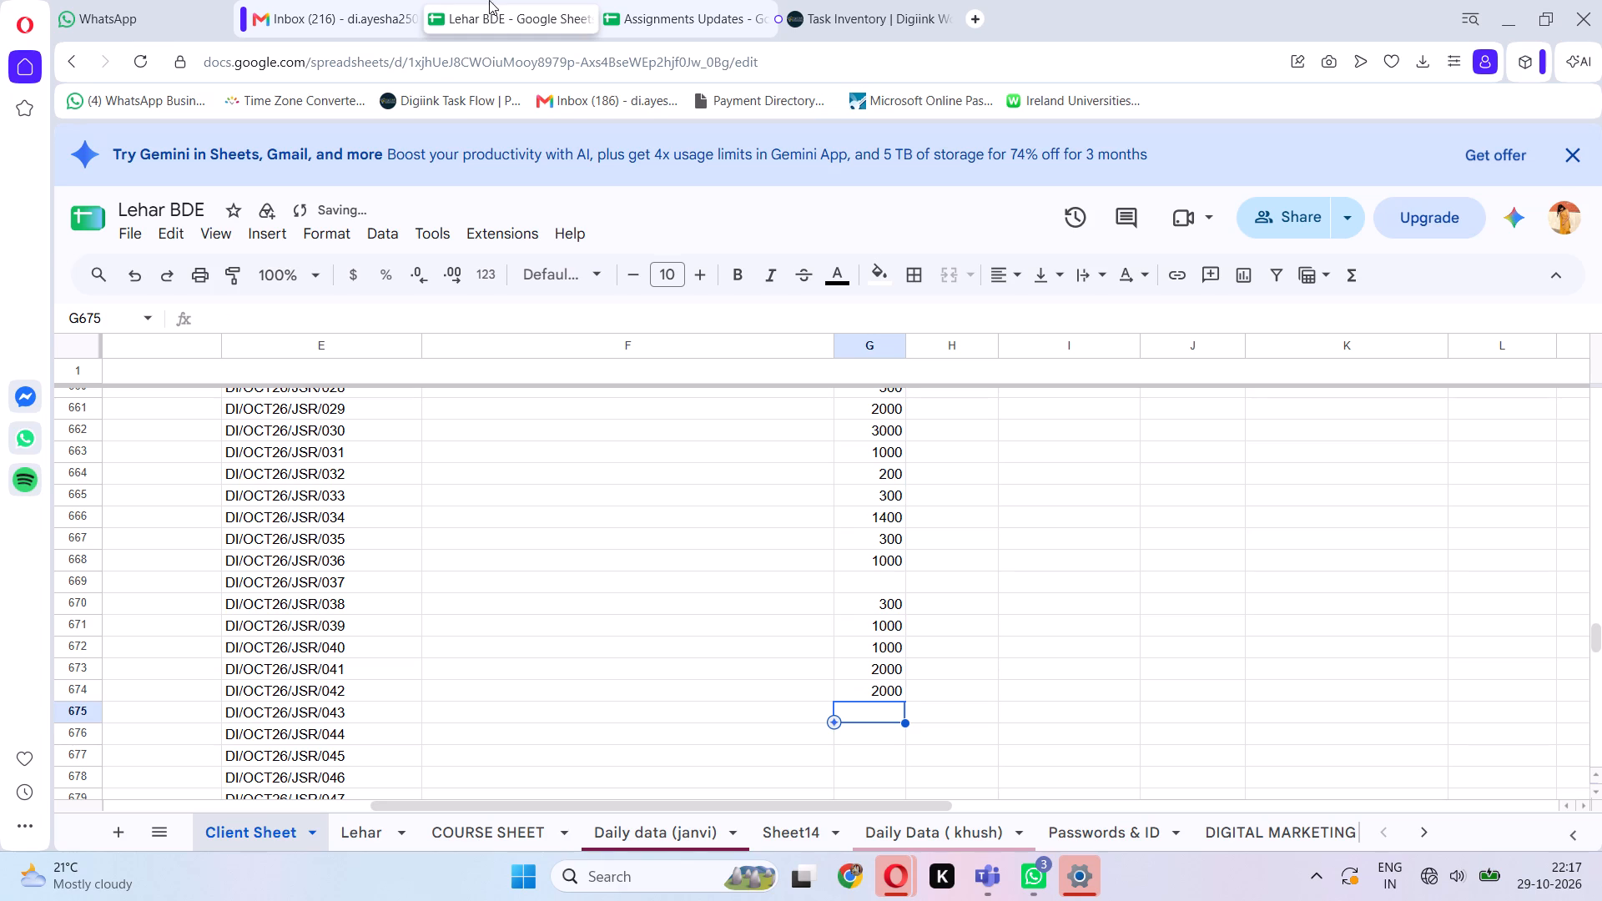
# Check the word counts from DI/OCT26/JSR/043 onward in Task Inventory.
pyautogui.click(859, 3)
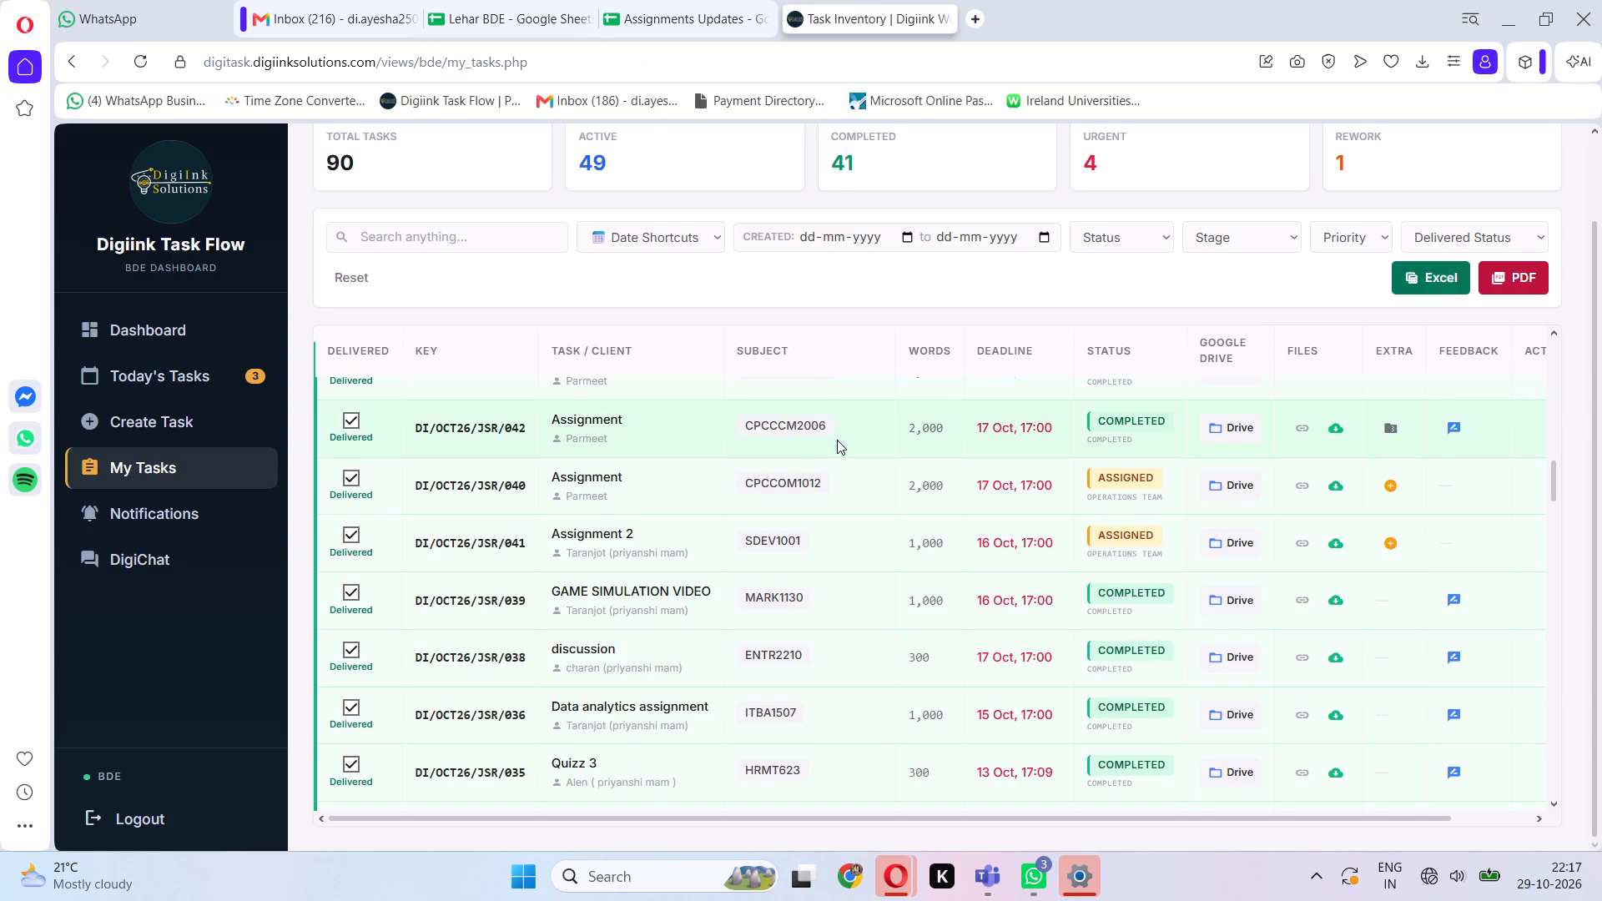
pyautogui.scroll(1, 834, 442)
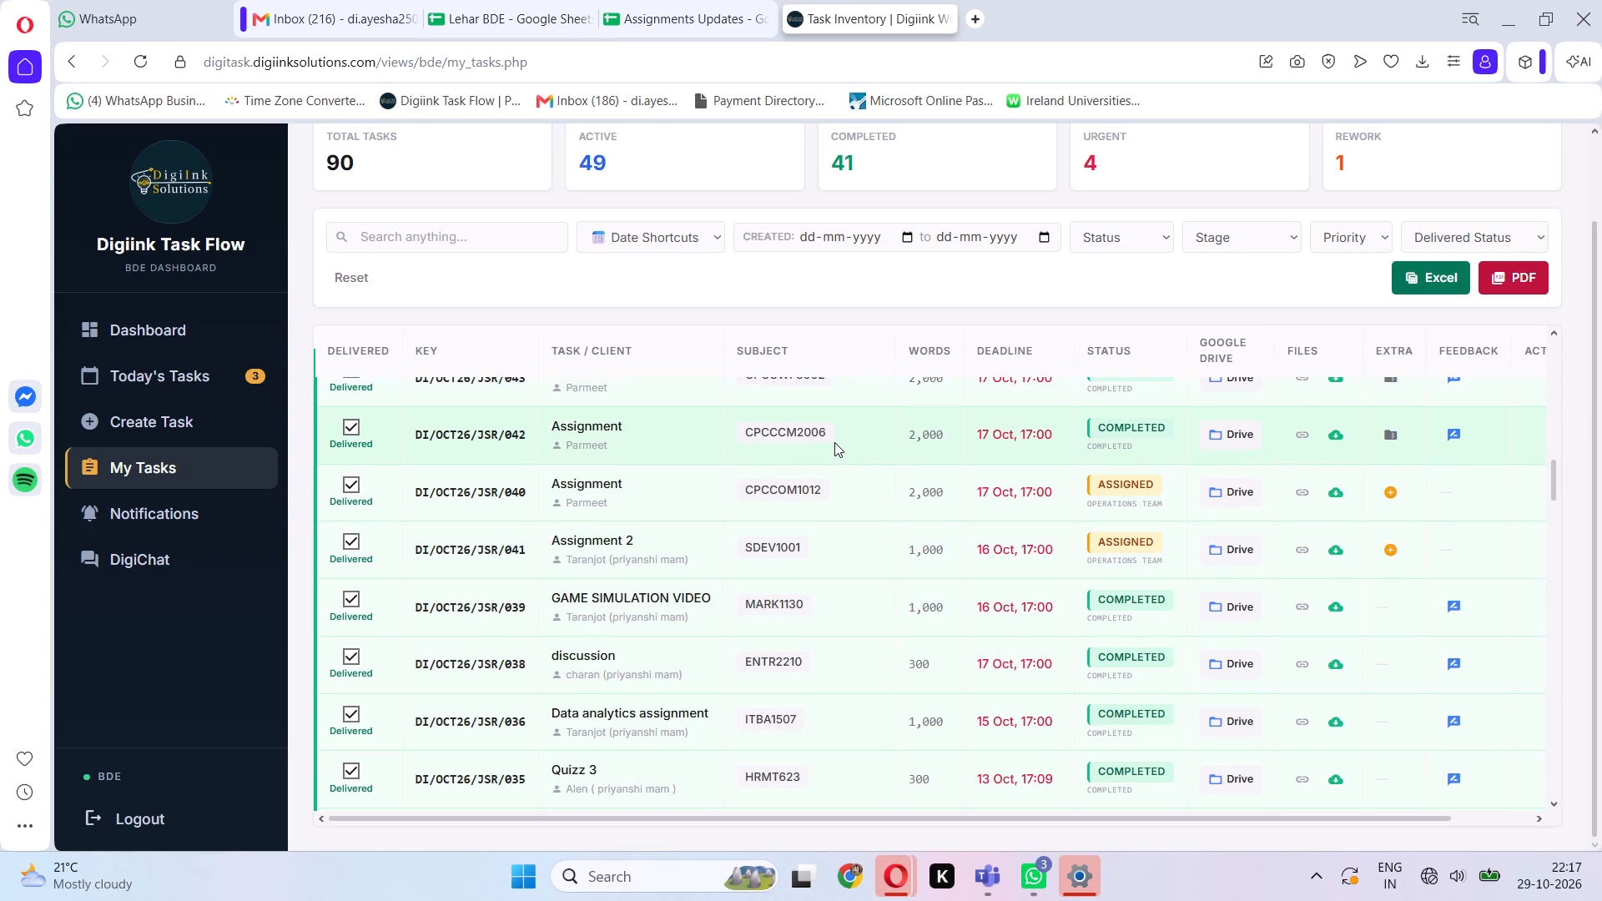
pyautogui.scroll(2, 834, 442)
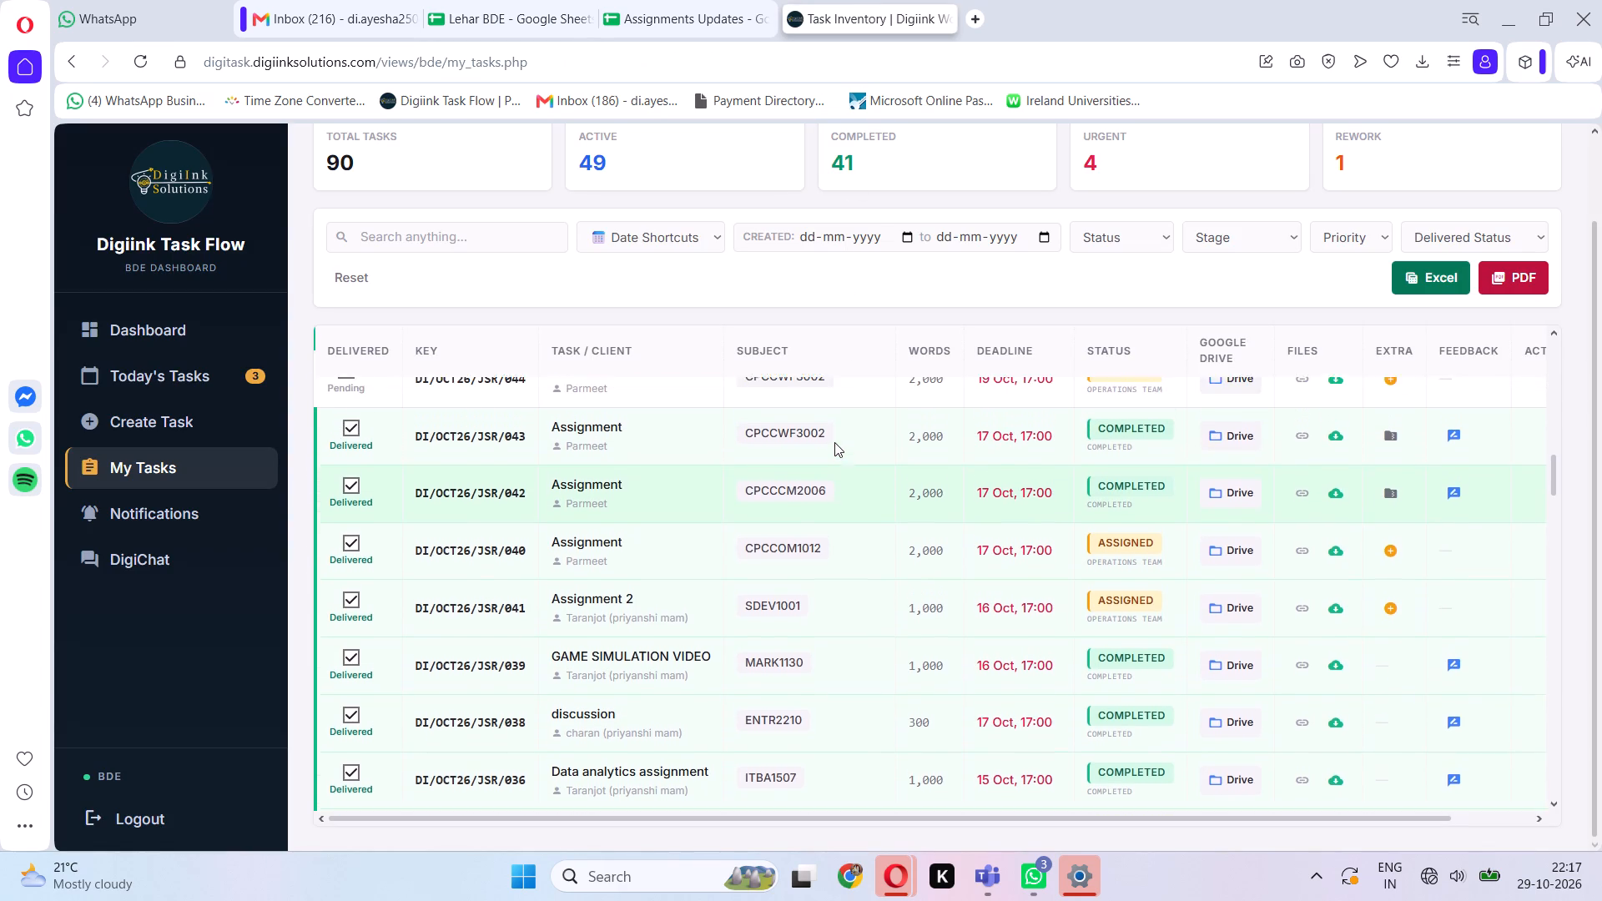
pyautogui.scroll(3, 834, 442)
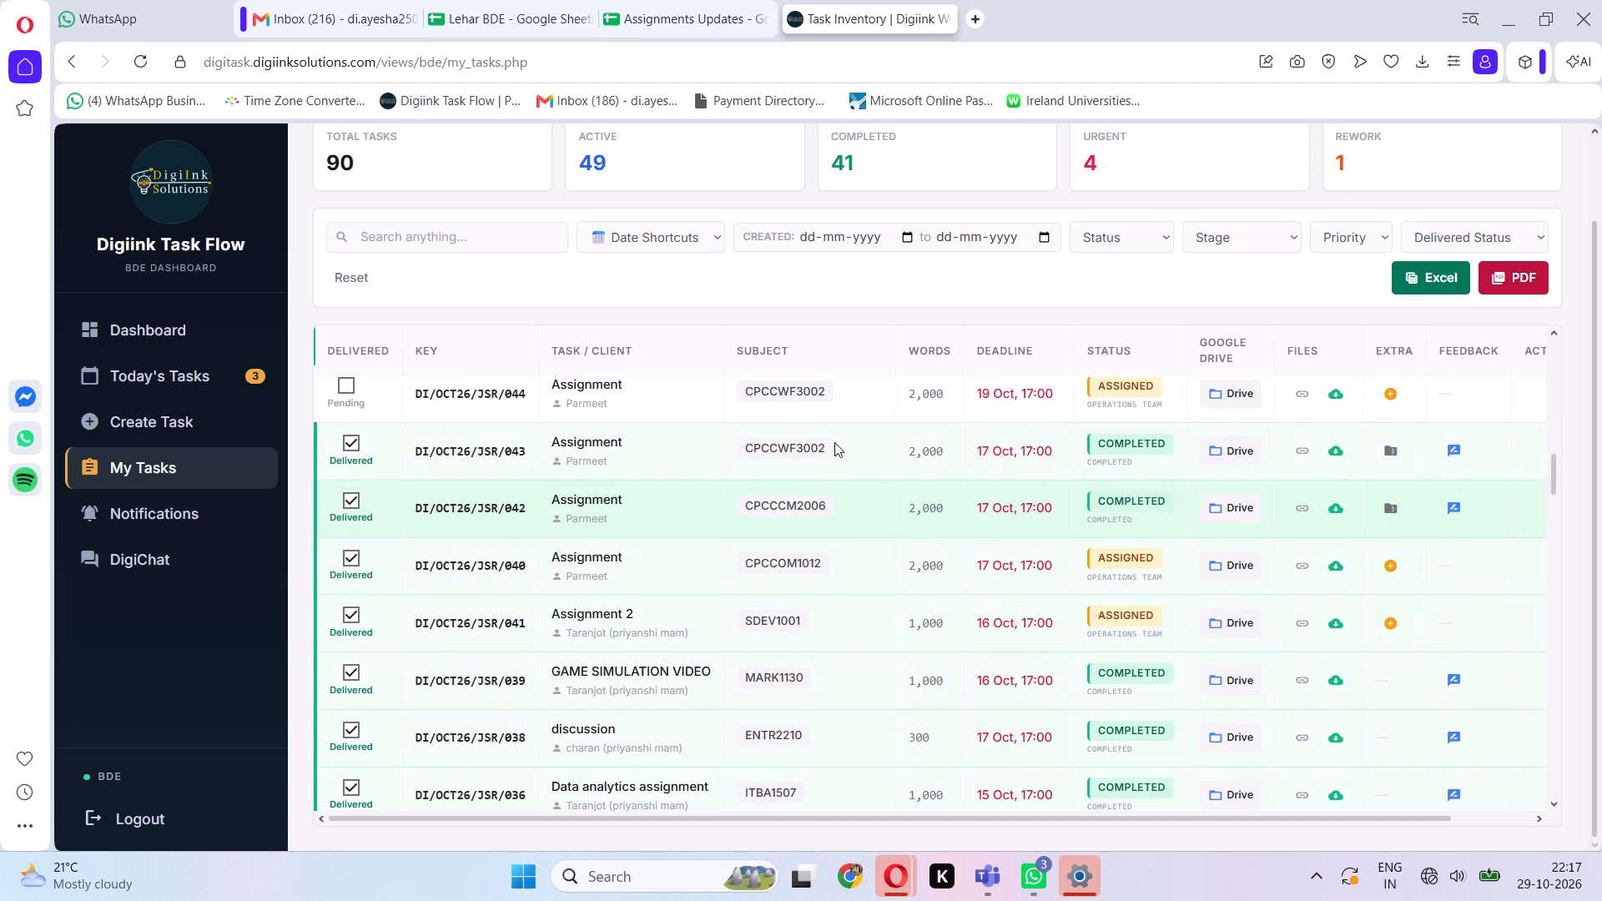
pyautogui.scroll(3, 834, 442)
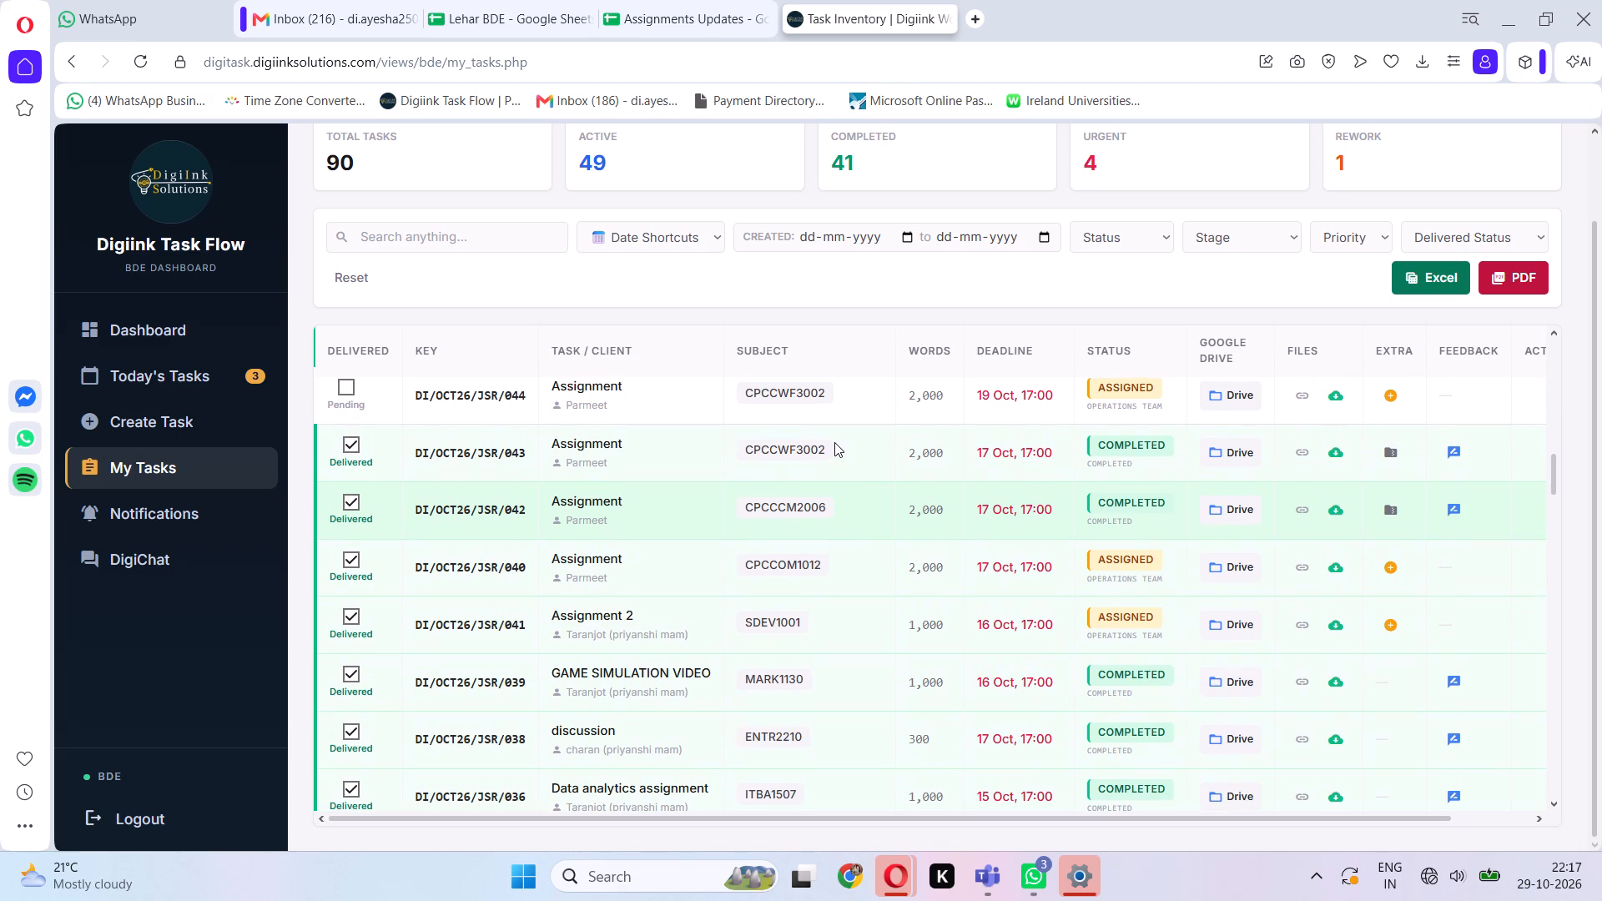
pyautogui.scroll(1, 834, 442)
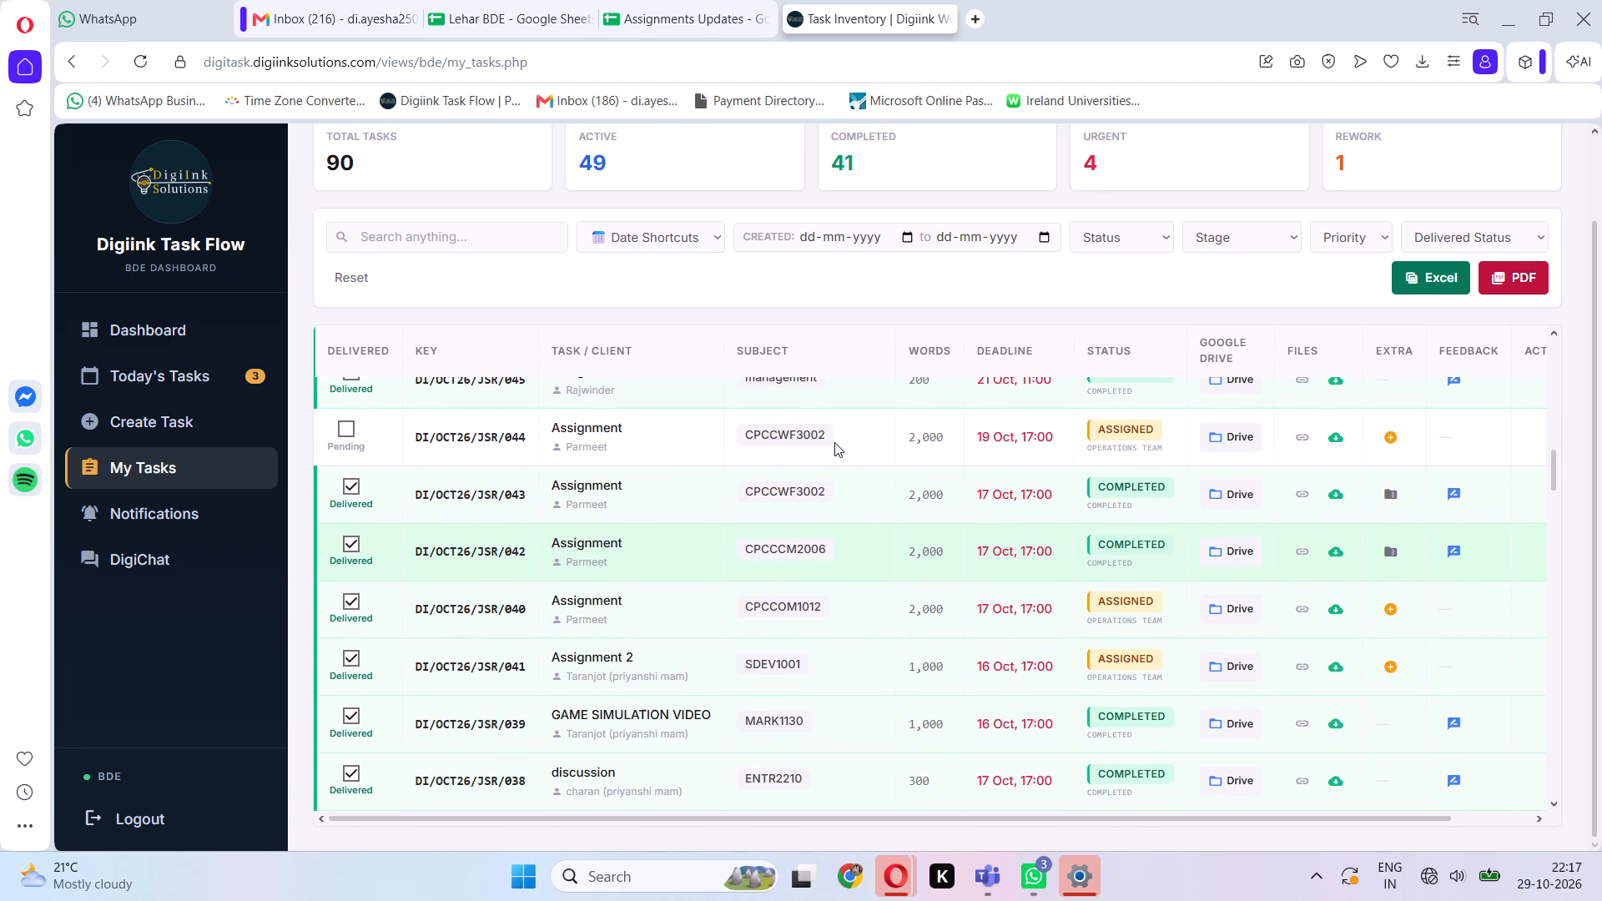
pyautogui.scroll(1, 834, 442)
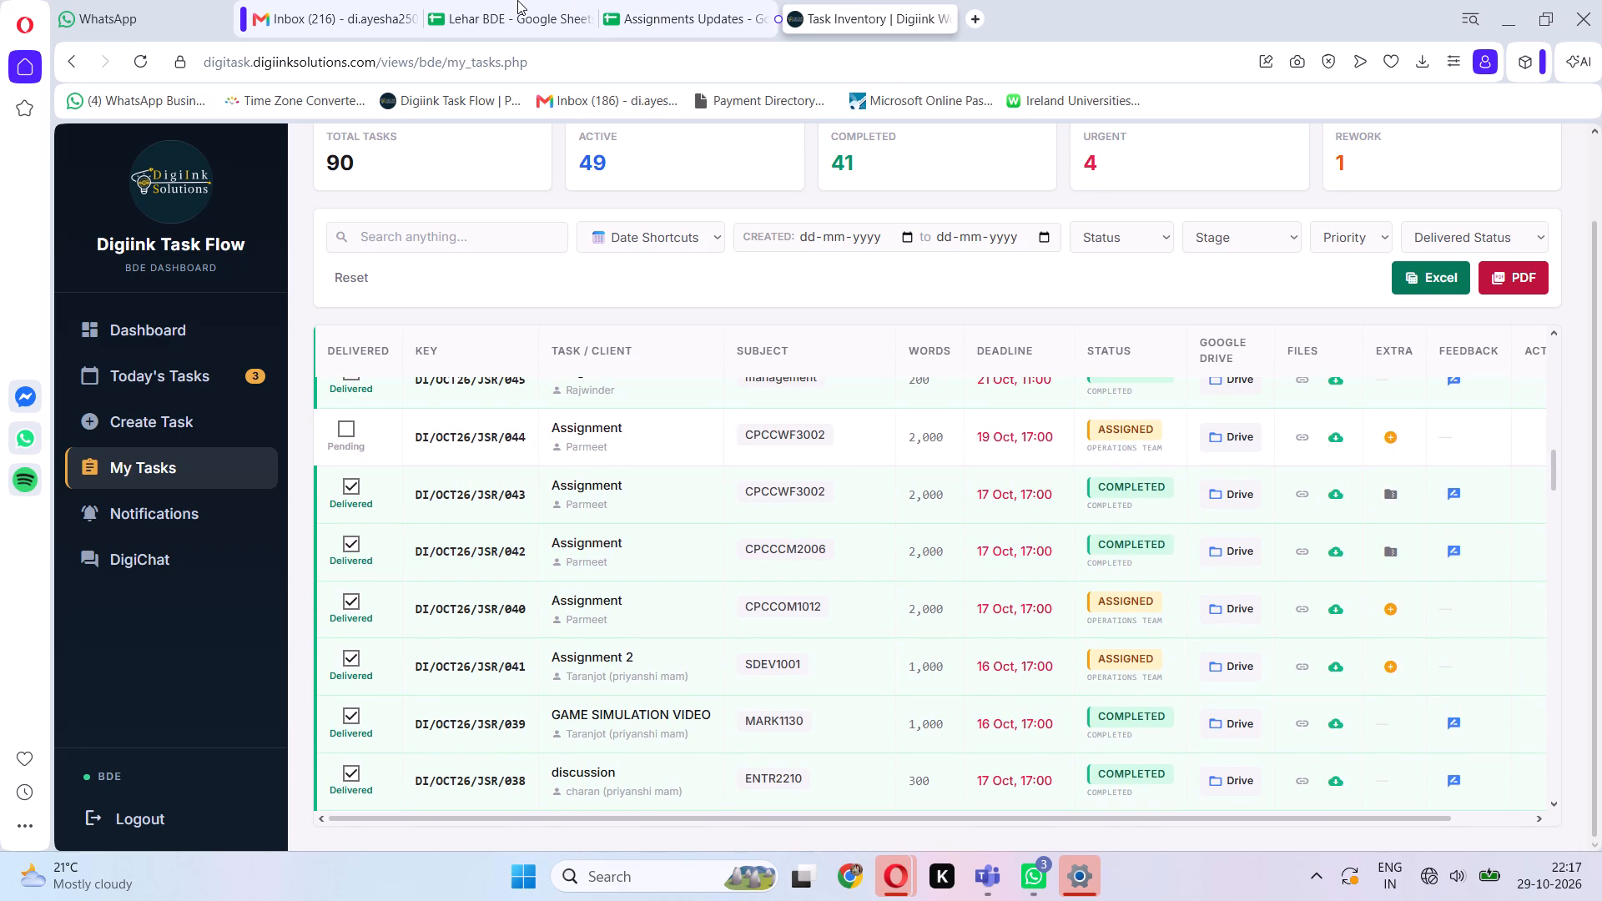
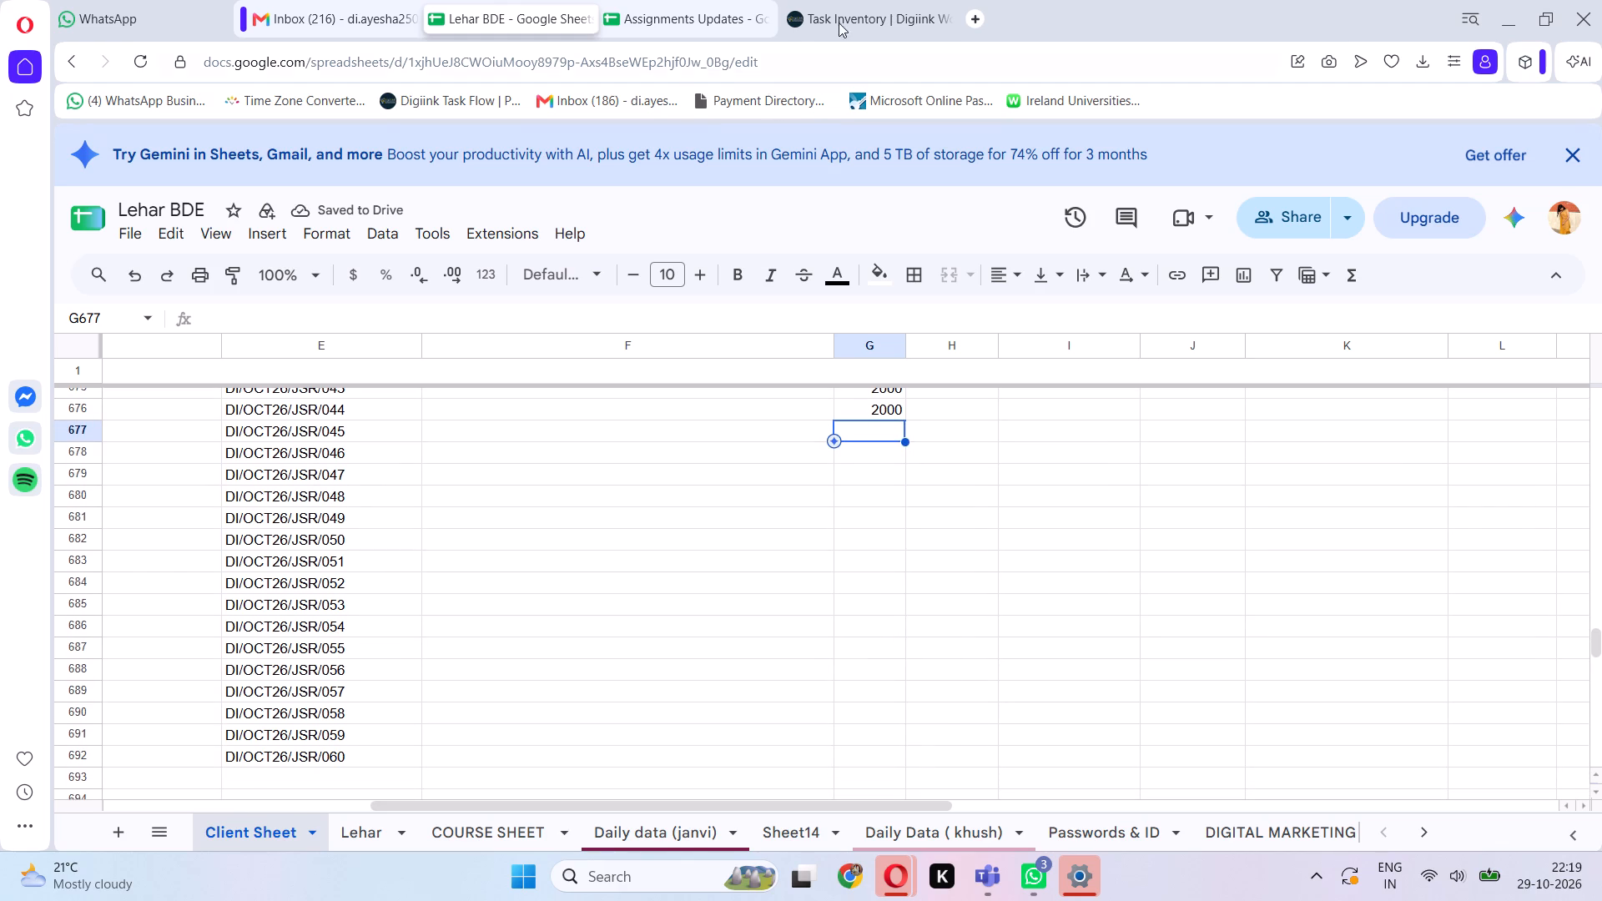
# Check the next word counts in Task Inventory, and enter 200, 1500, 300 and 300 in Lehar BDE column G for DI/OCT26/JSR/045 through 048.
pyautogui.click(879, 0)
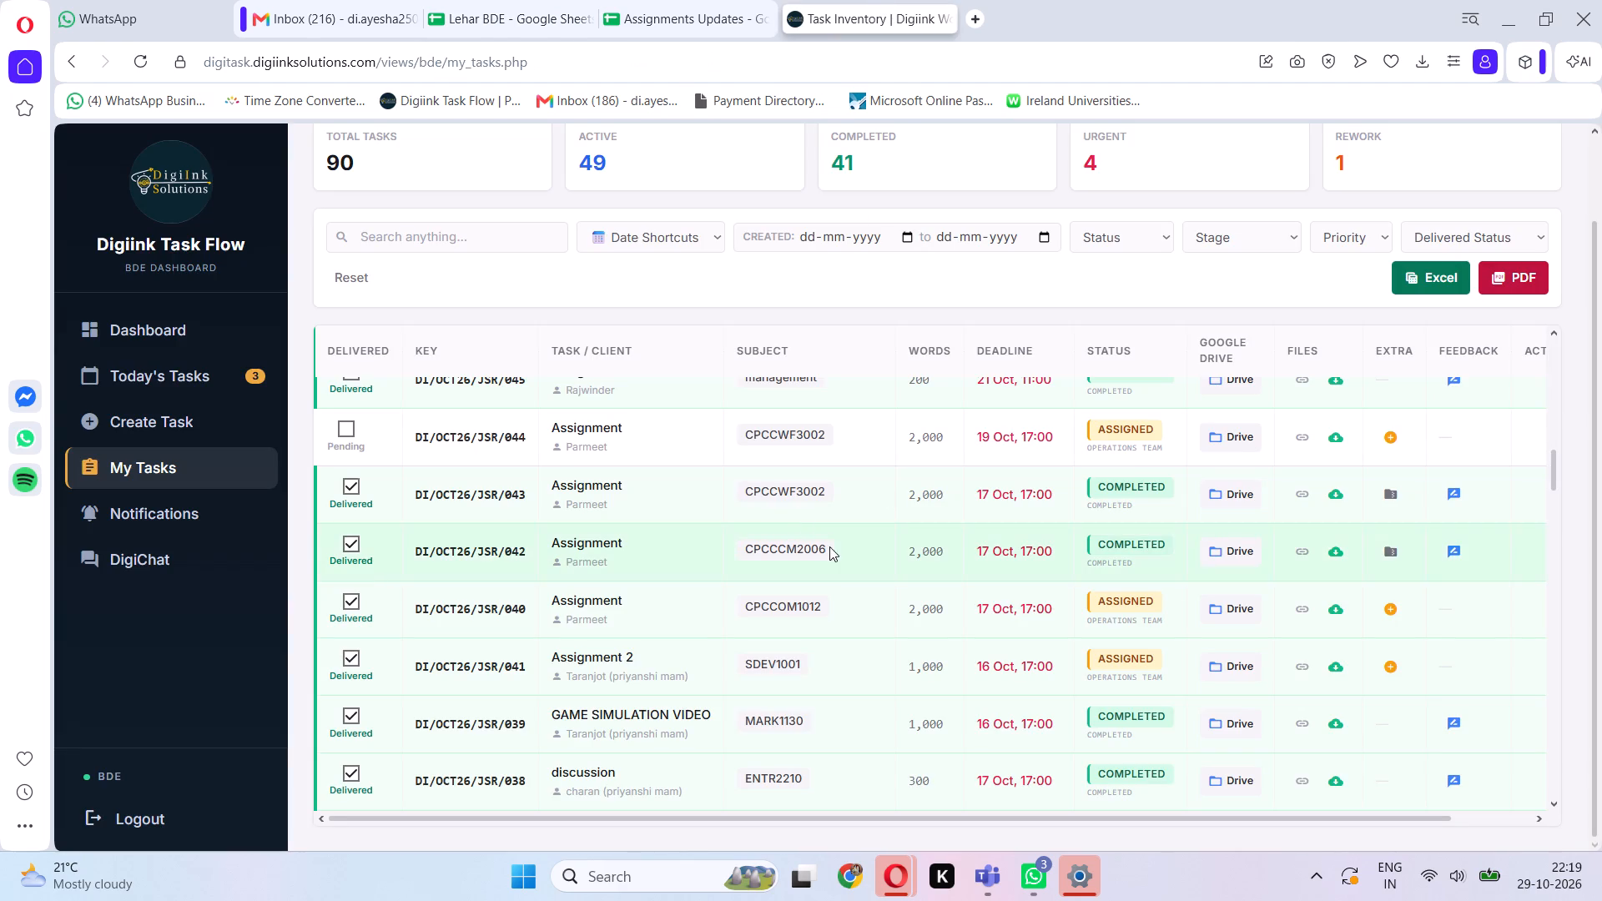
pyautogui.scroll(1, 846, 456)
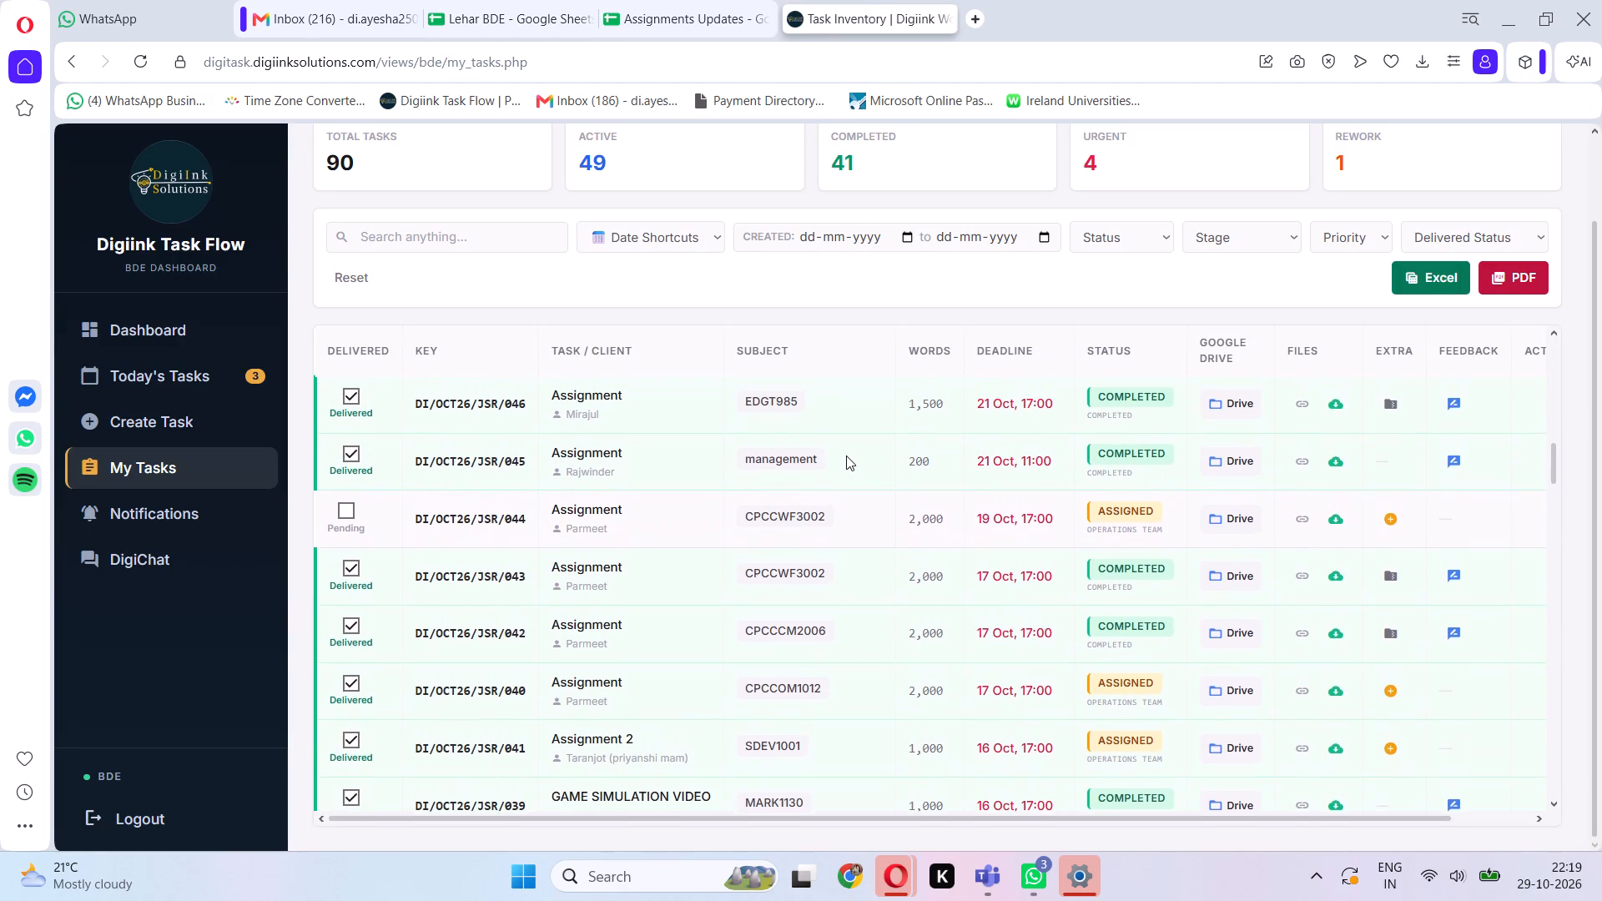
pyautogui.scroll(2, 846, 456)
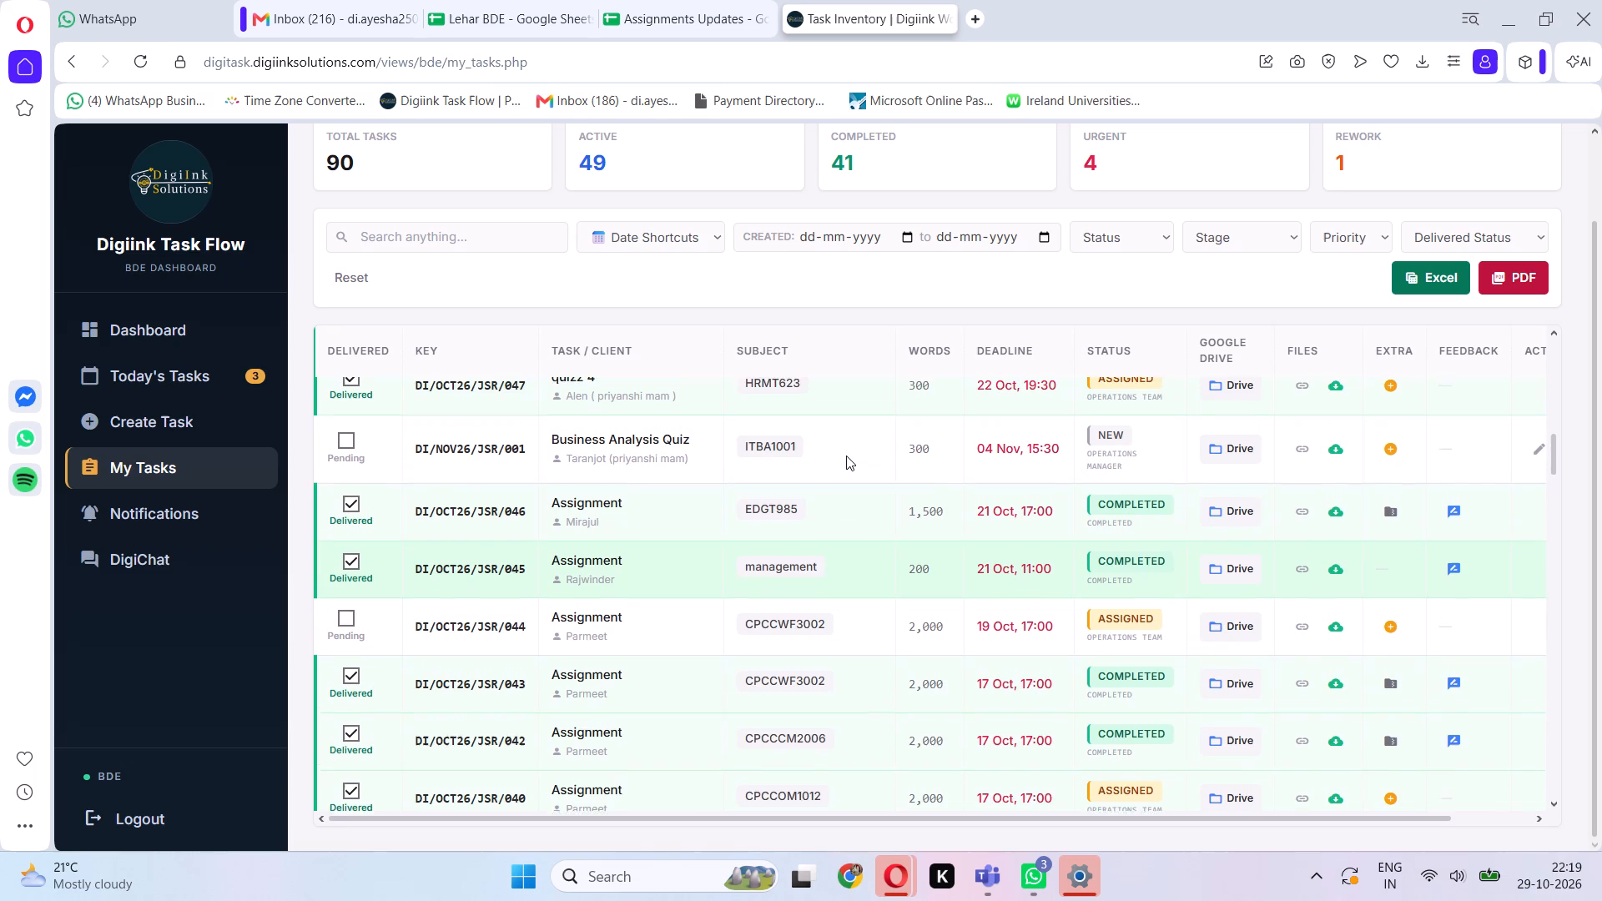
pyautogui.scroll(1, 846, 456)
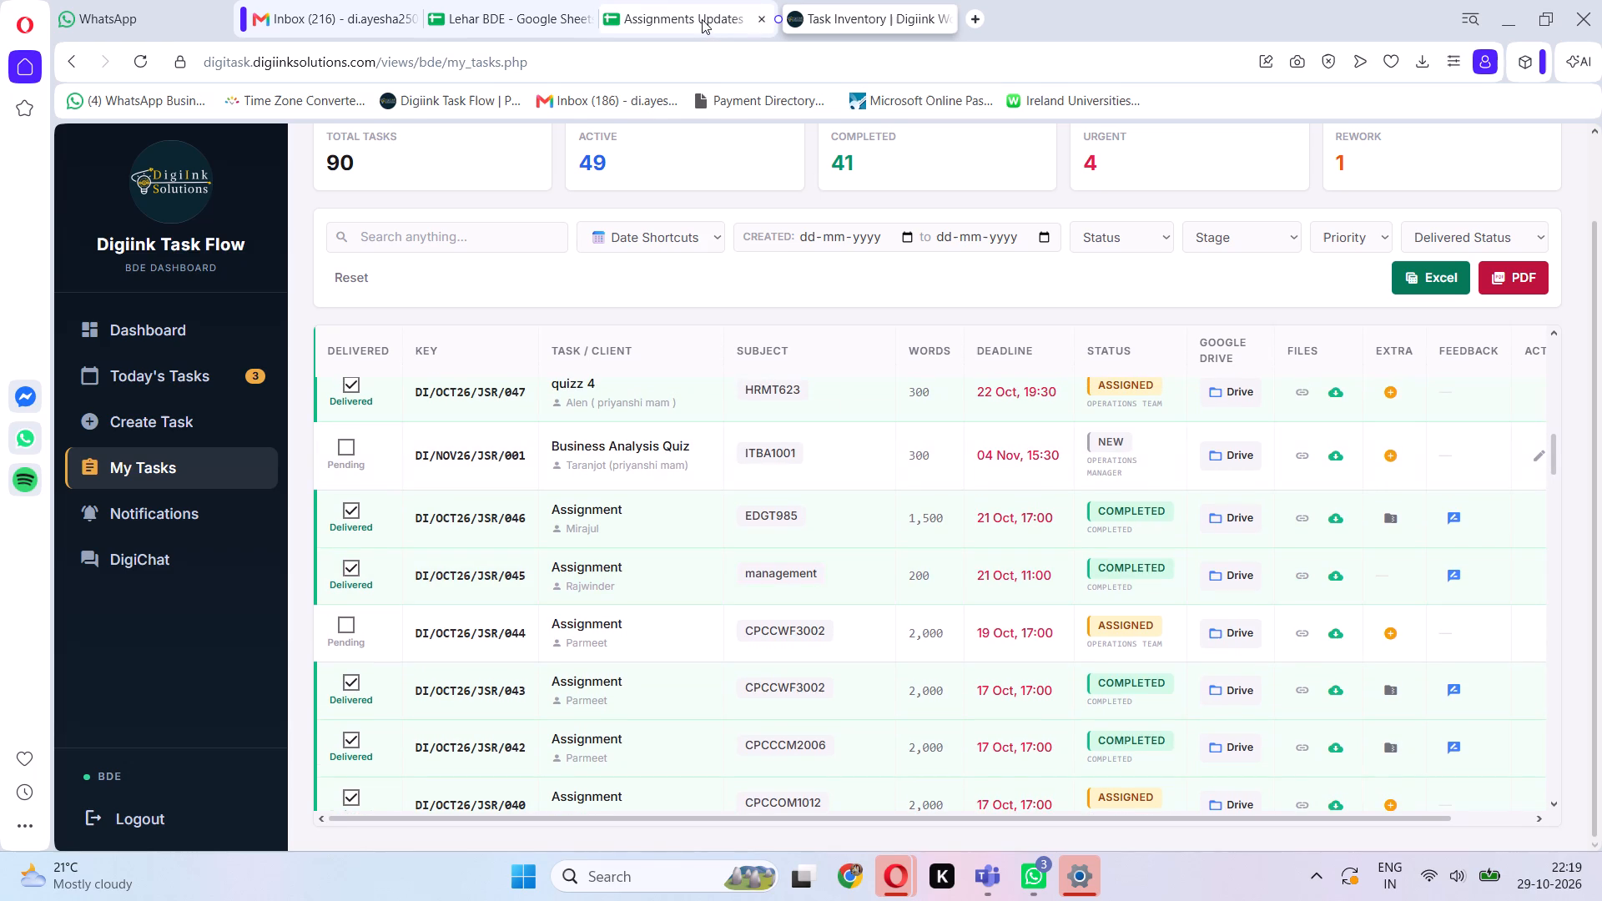
pyautogui.click(492, 0)
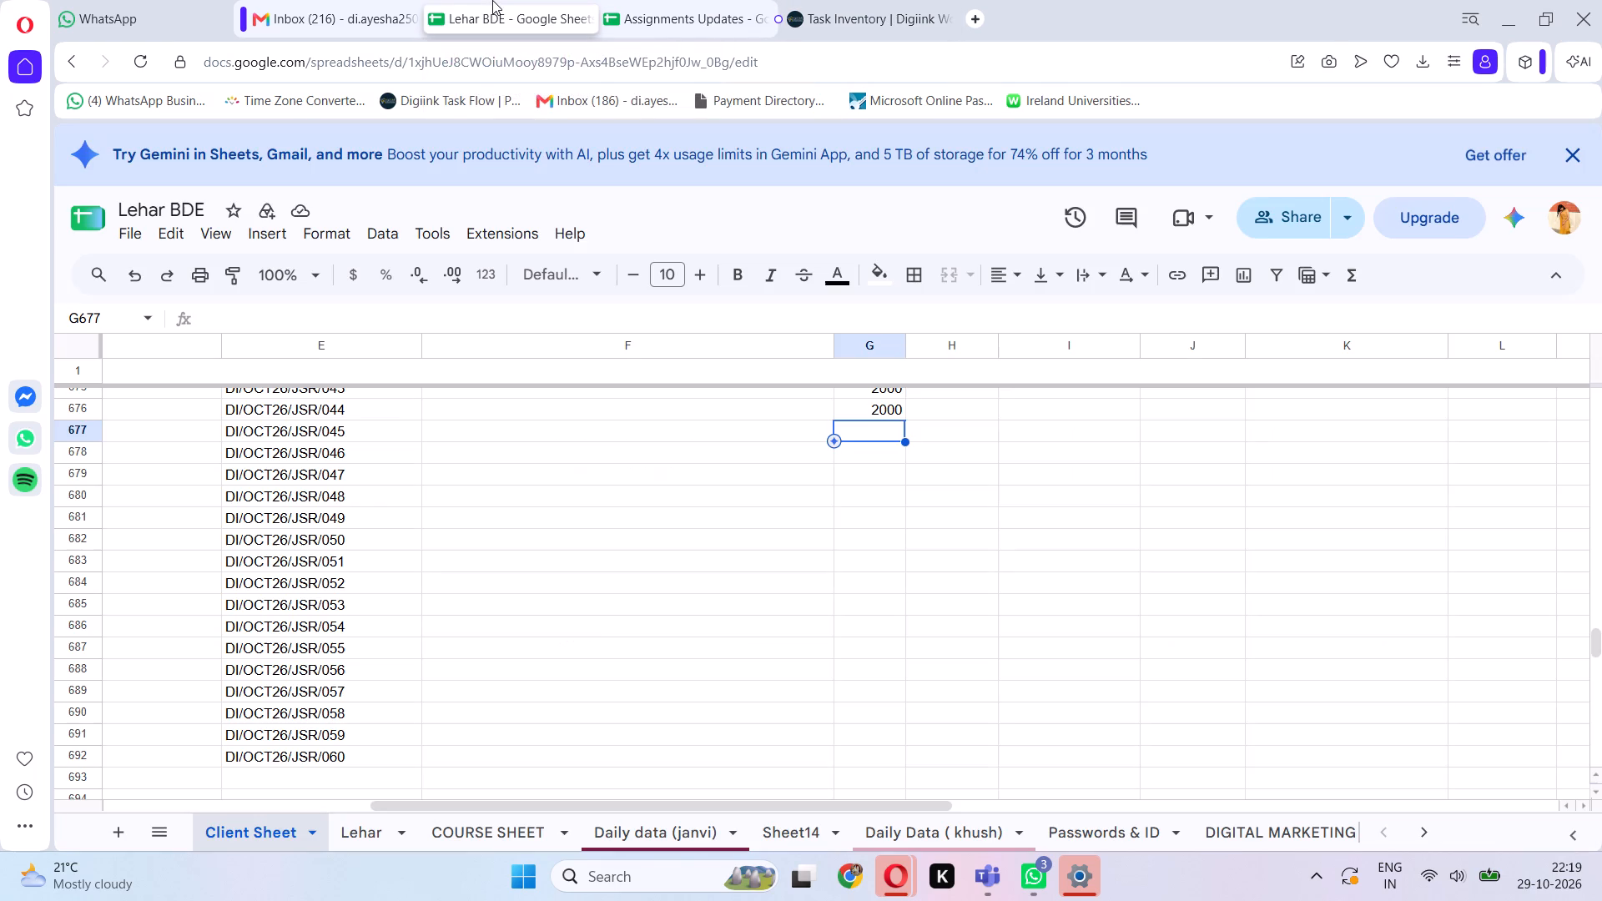
pyautogui.write('200')
pyautogui.press('Return')
pyautogui.write('1500')
pyautogui.press('Return')
pyautogui.write('300')
pyautogui.press('Return')
pyautogui.write('300')
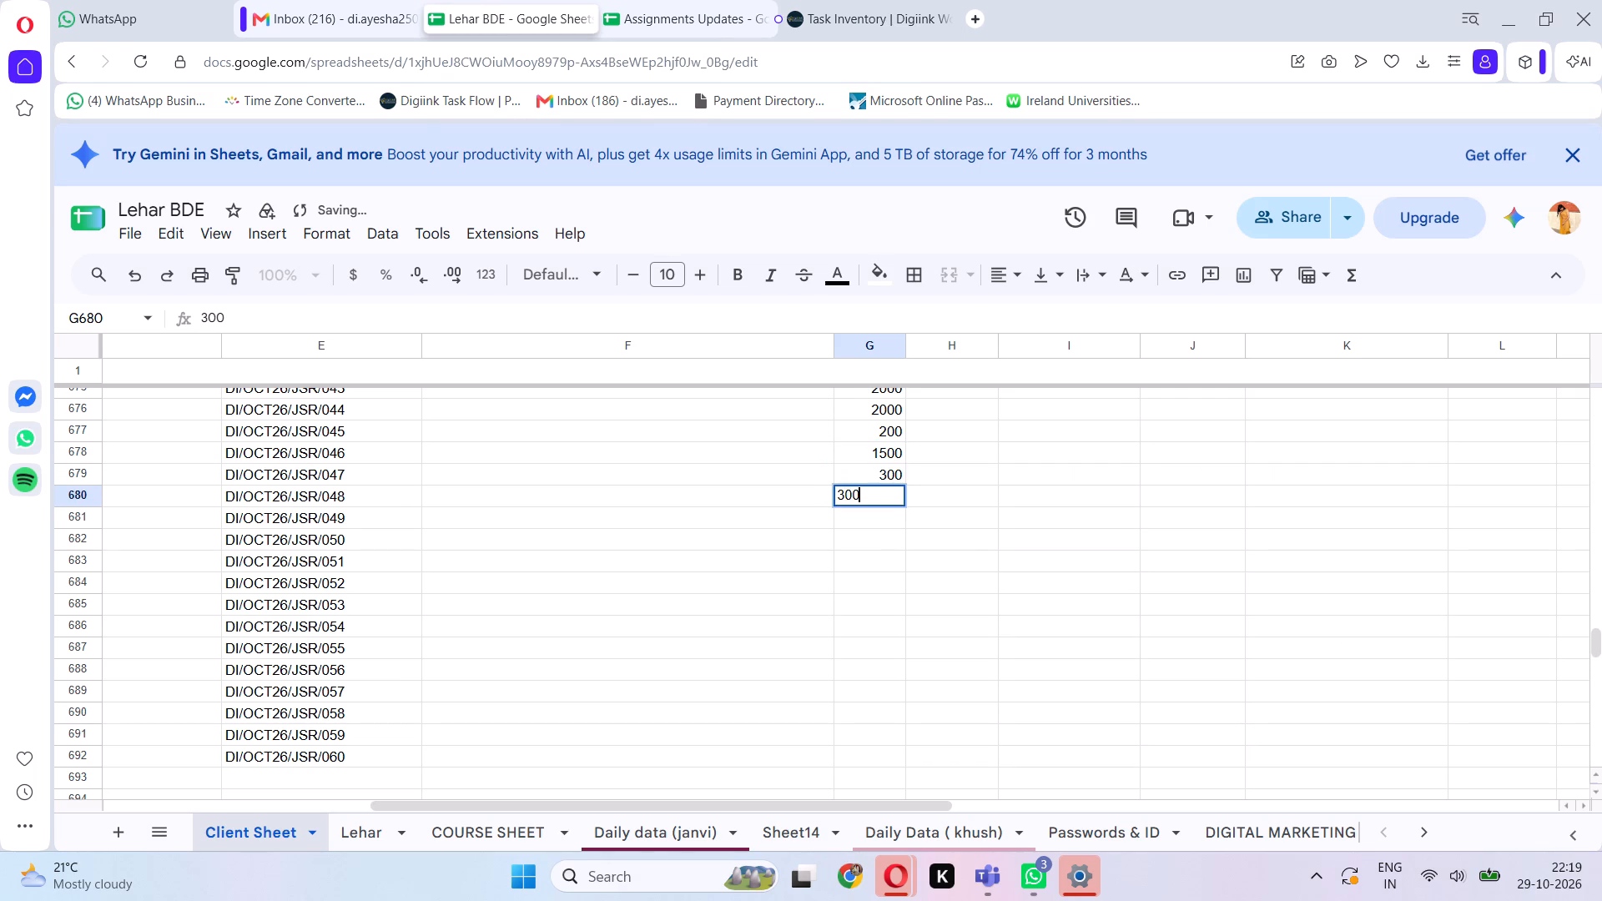
pyautogui.press('Return')
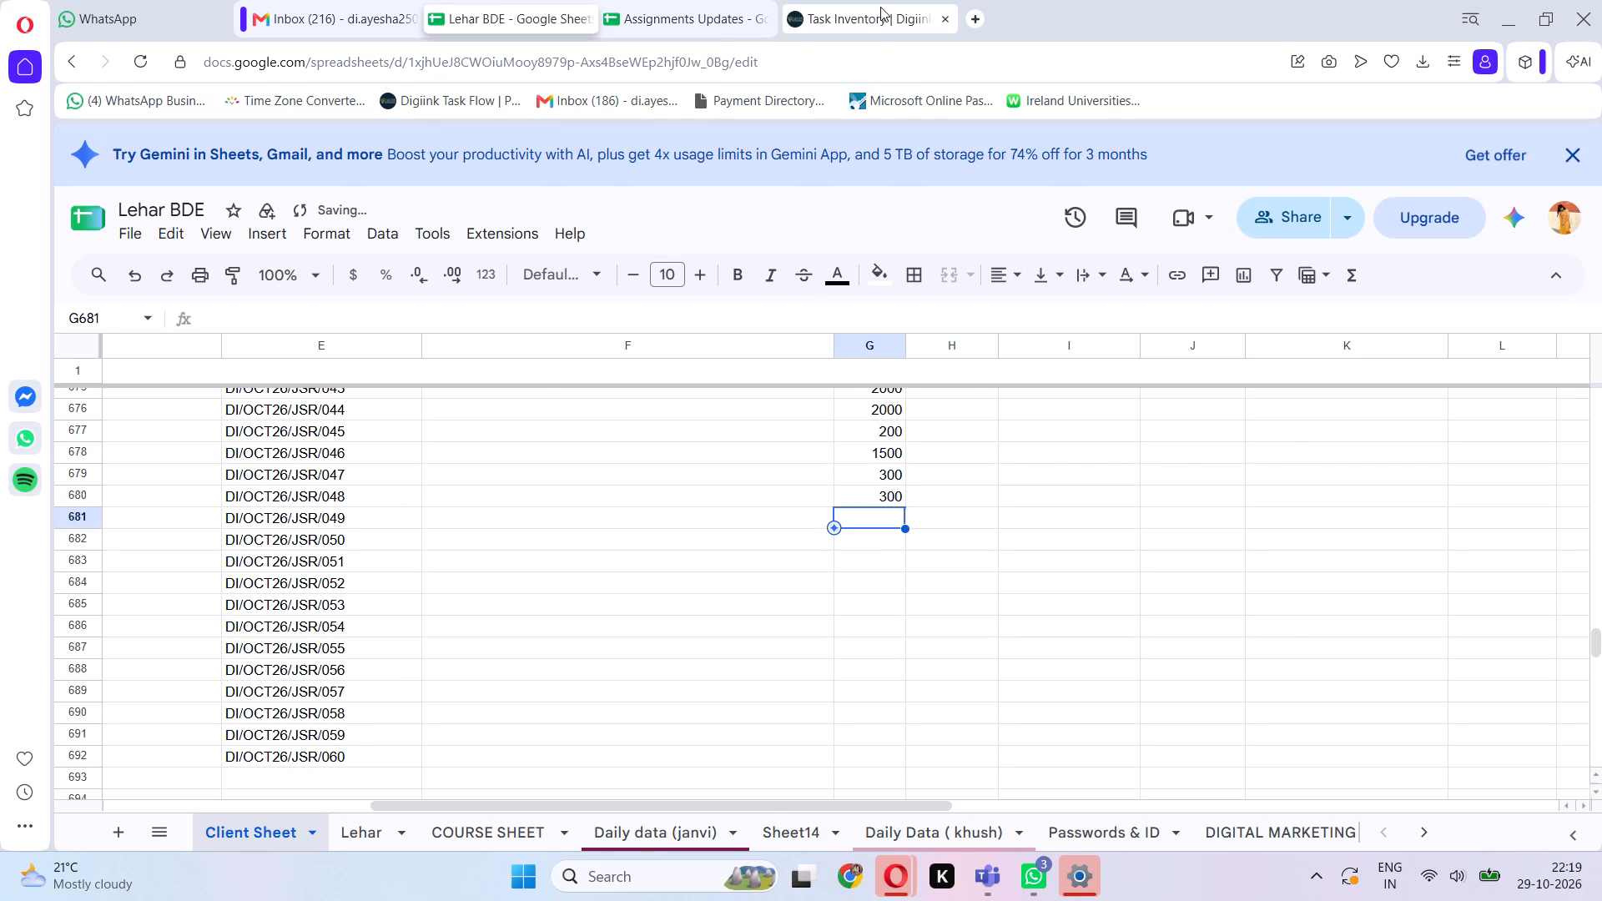
# Check the following word counts in Task Inventory, and enter 1500, 800 and 800 in Lehar BDE column G for DI/OCT26/JSR/049 through 051.
pyautogui.click(880, 7)
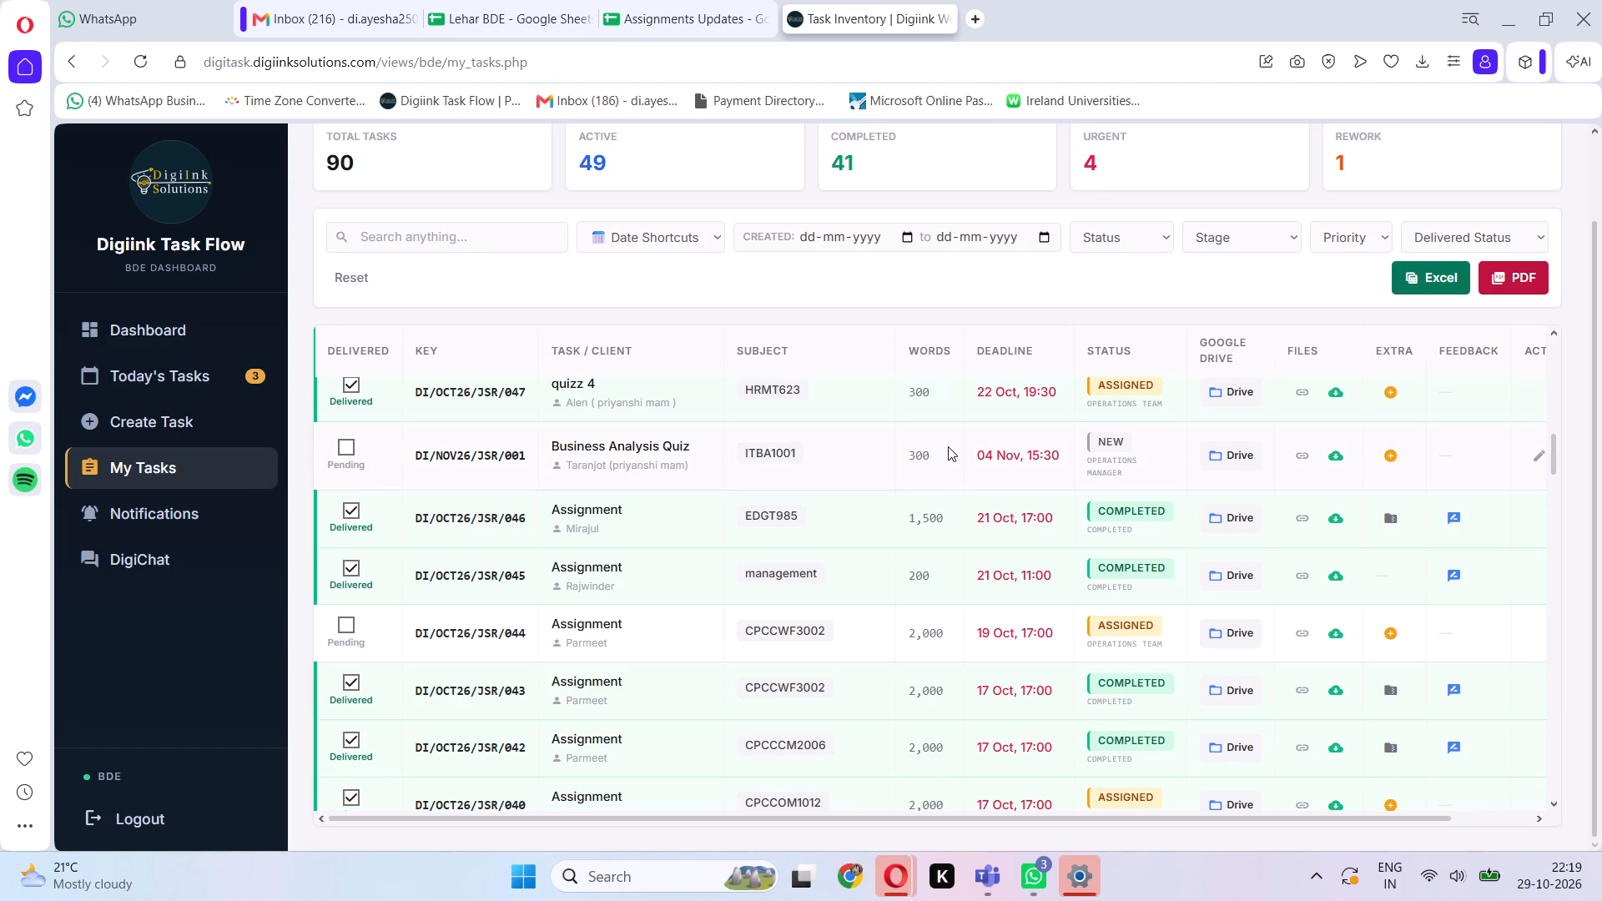
pyautogui.scroll(1, 919, 442)
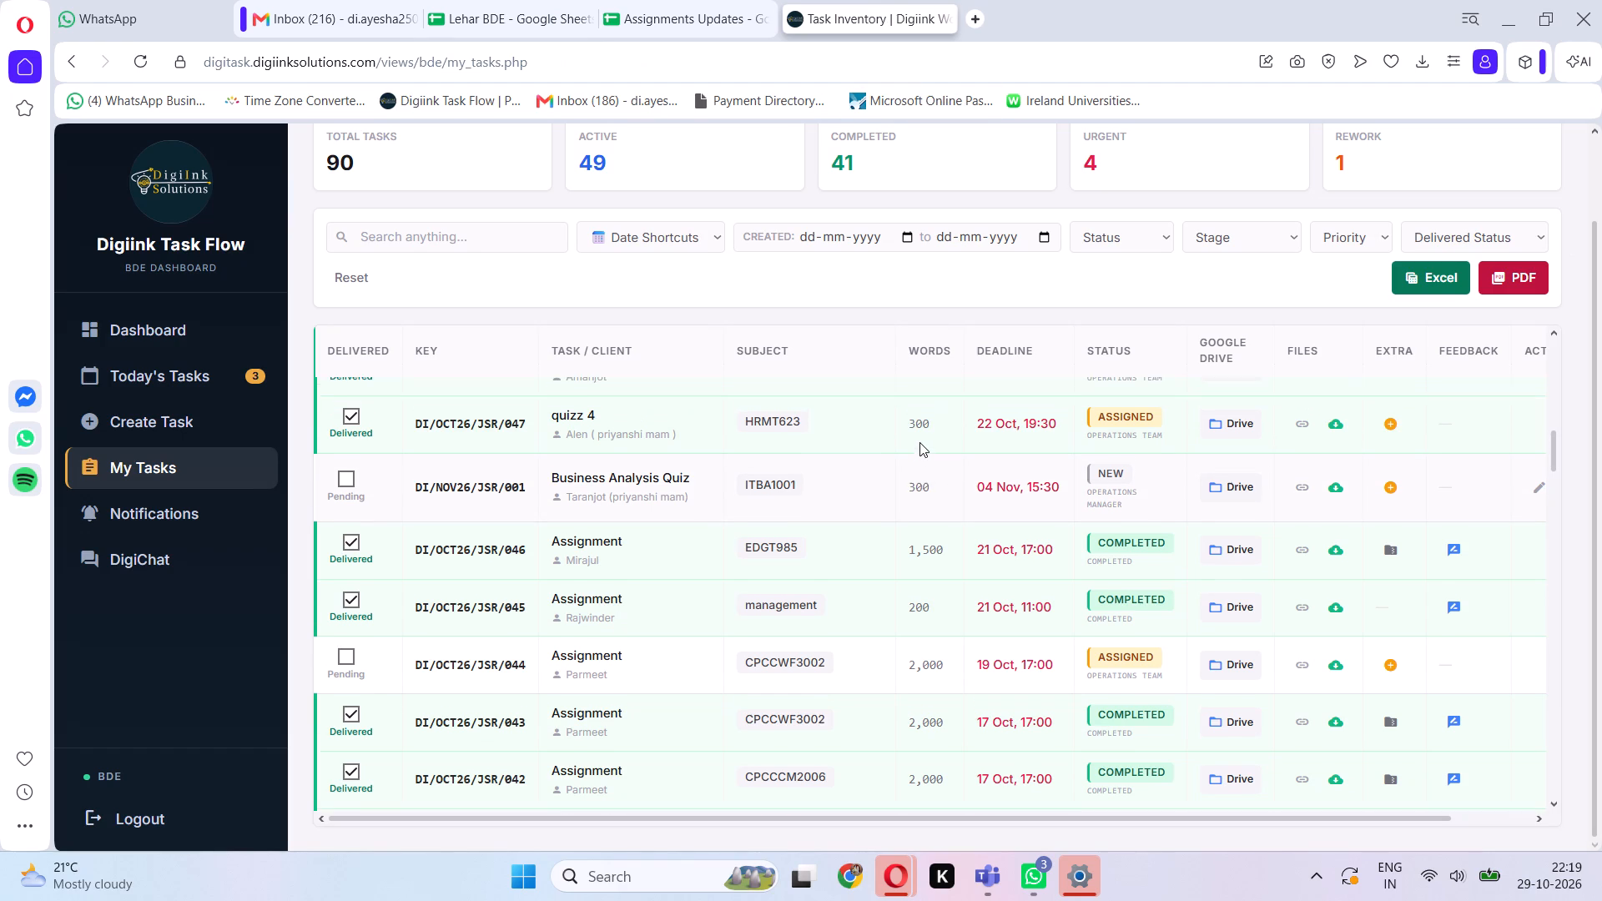
pyautogui.scroll(4, 919, 442)
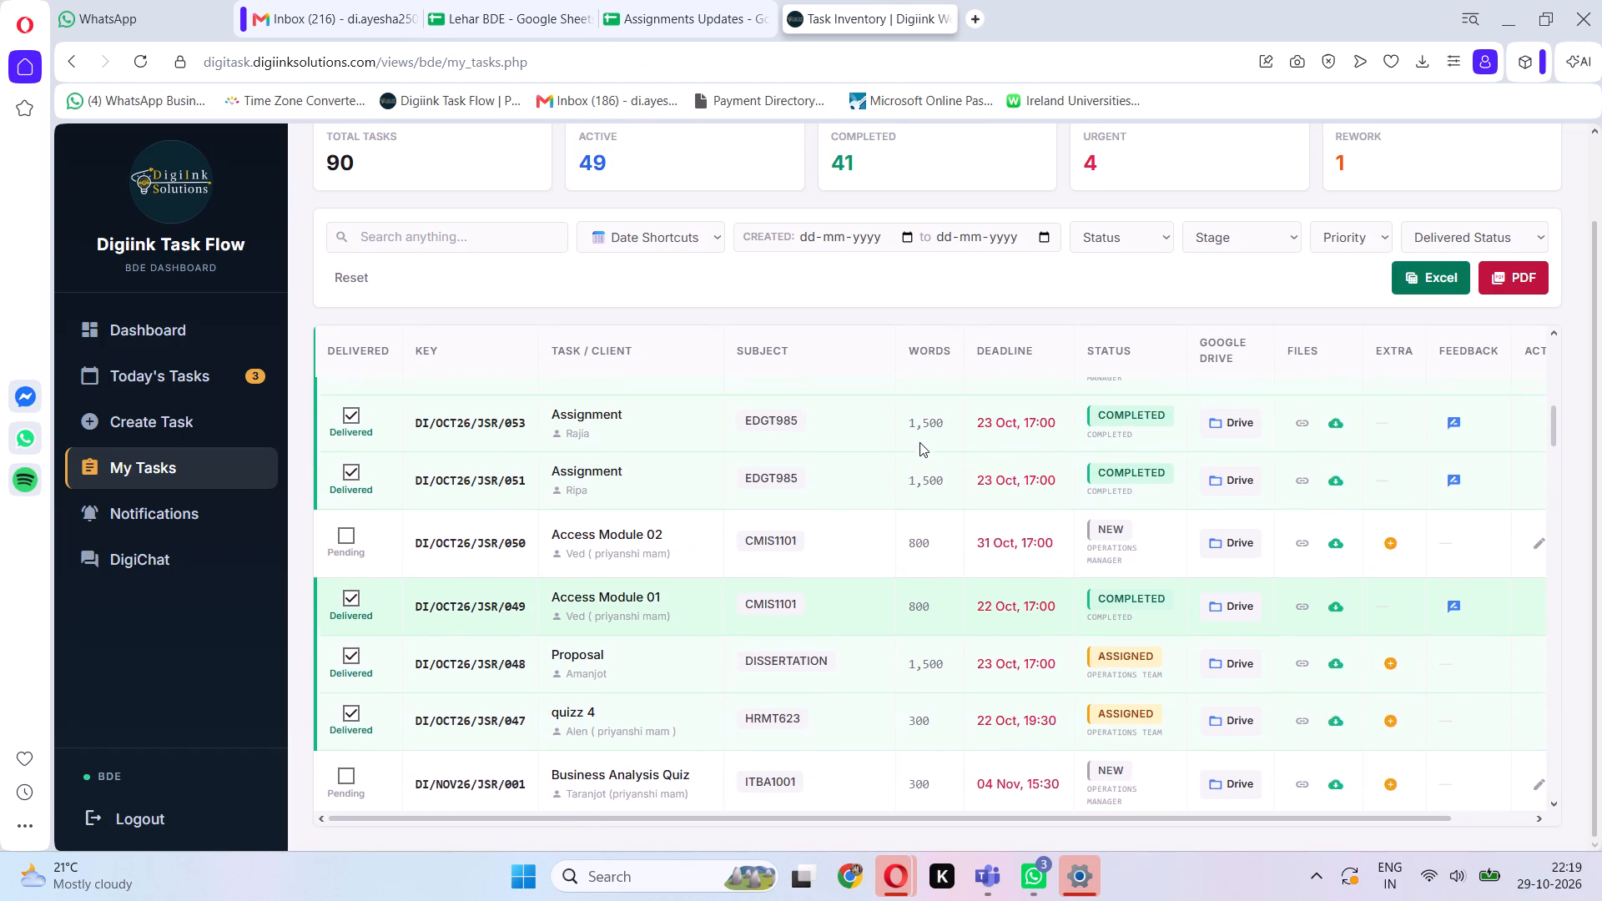
pyautogui.scroll(1, 919, 442)
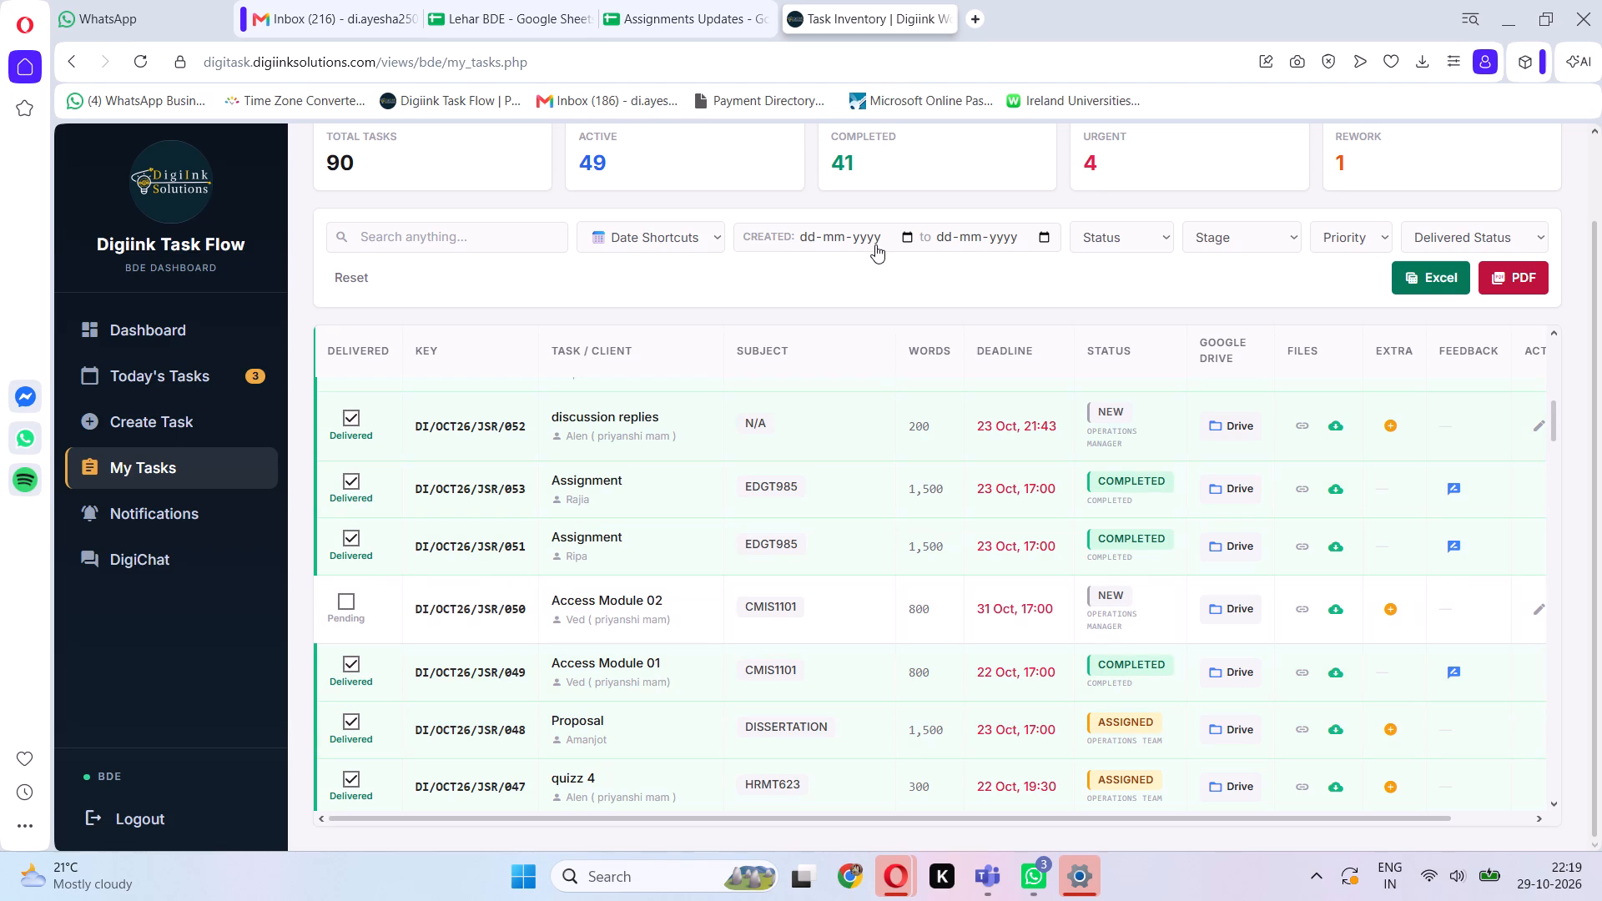
pyautogui.click(709, 4)
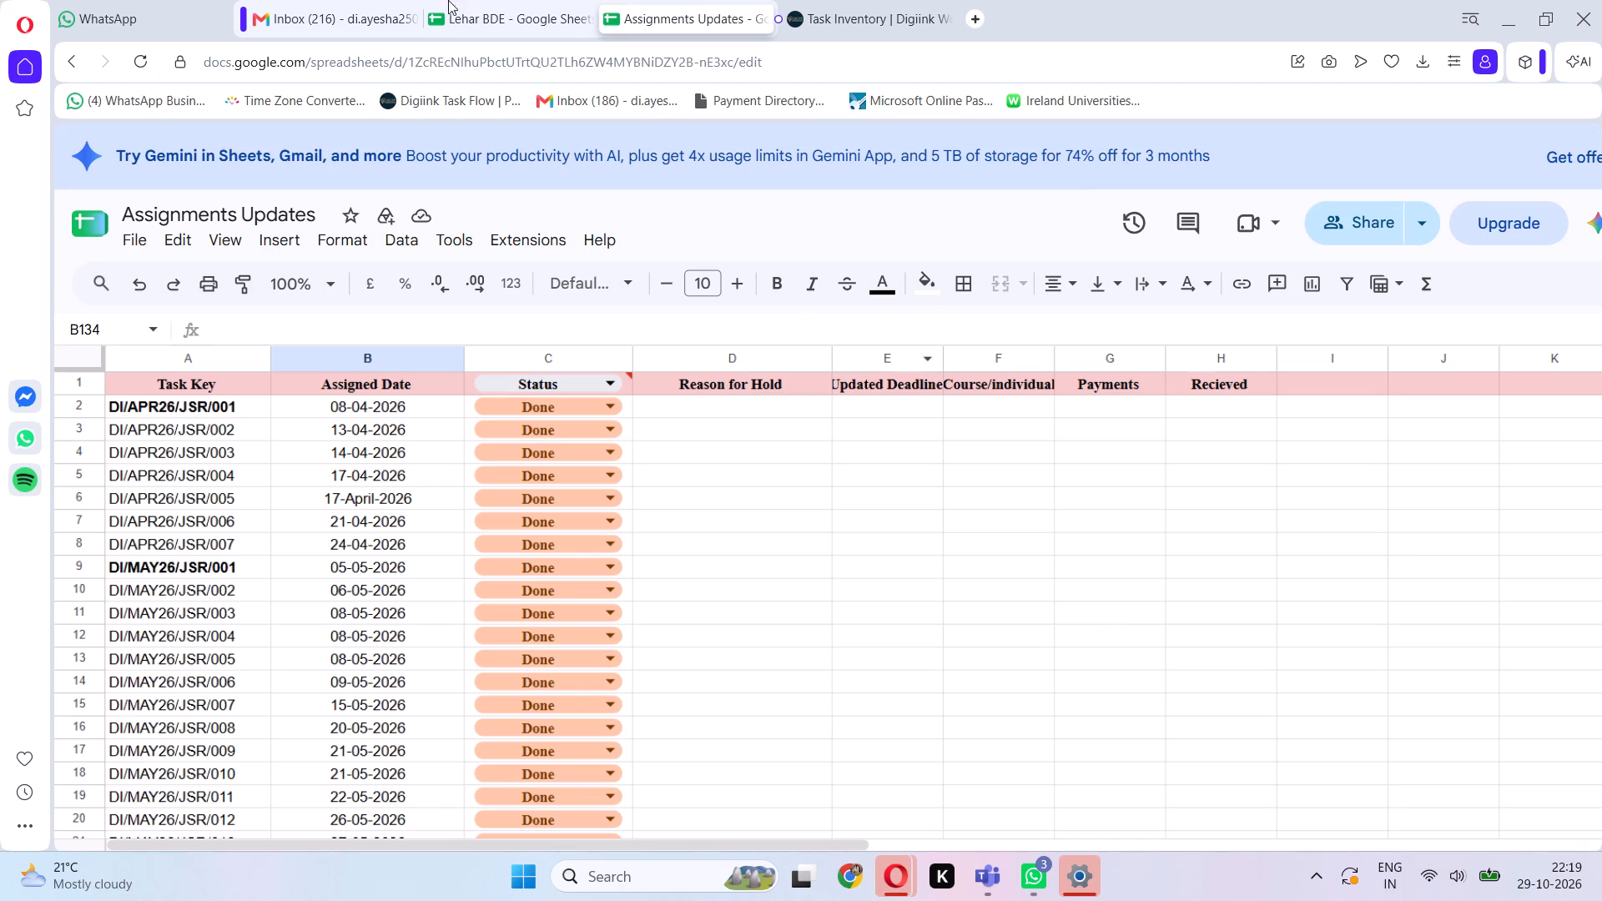
pyautogui.click(504, 33)
pyautogui.write('1500')
pyautogui.press('Return')
pyautogui.press('2')
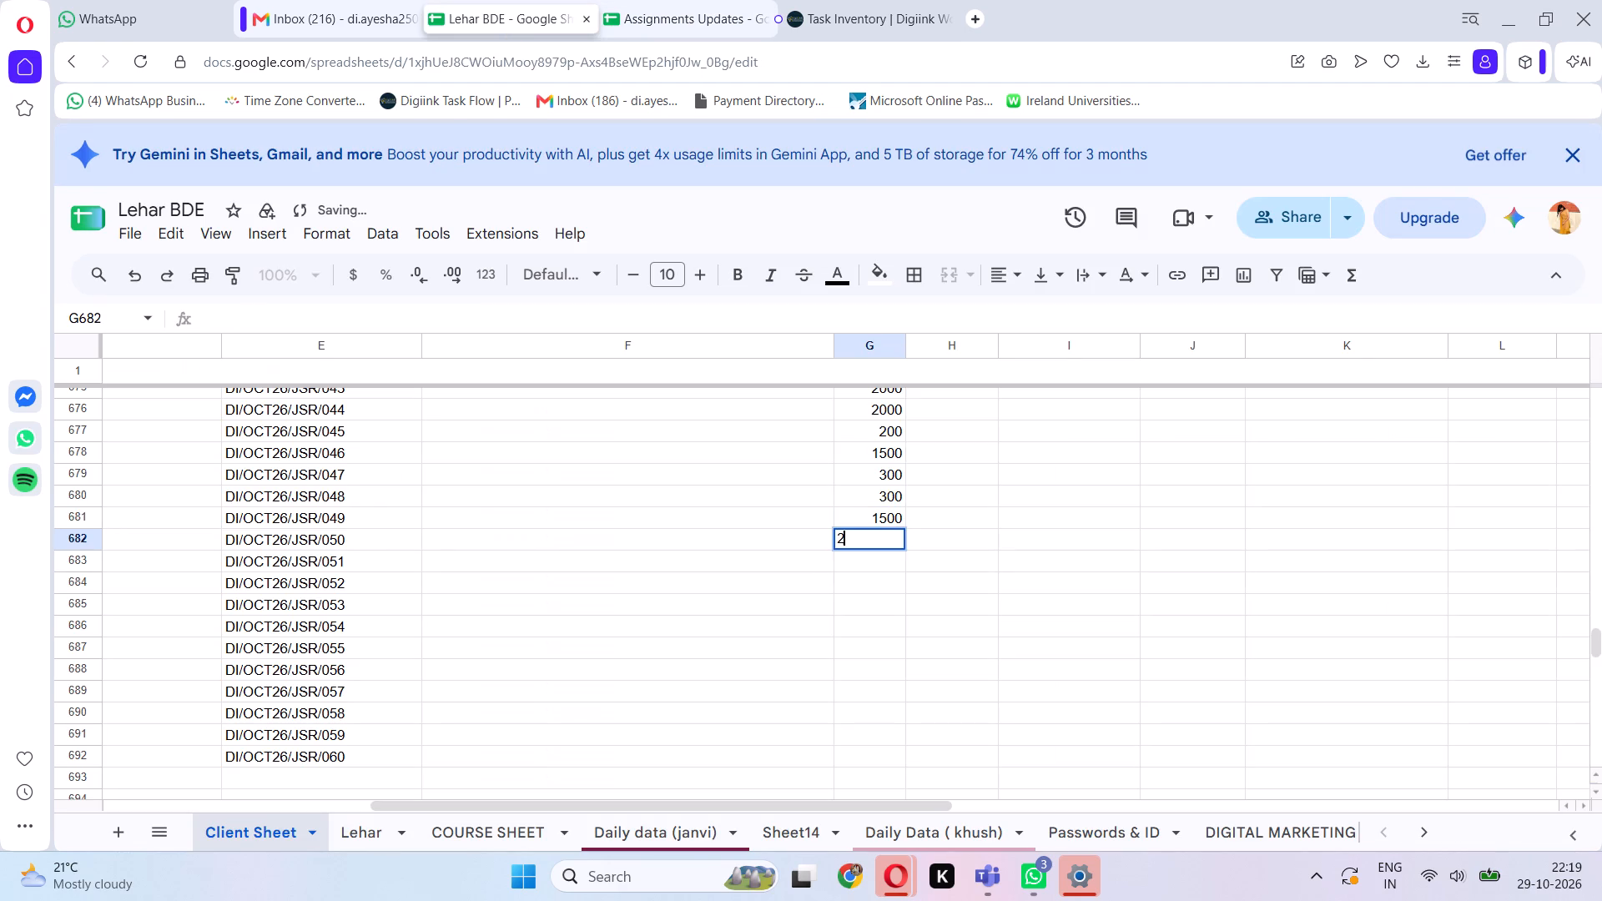
pyautogui.press('BackSpace')
pyautogui.write('800')
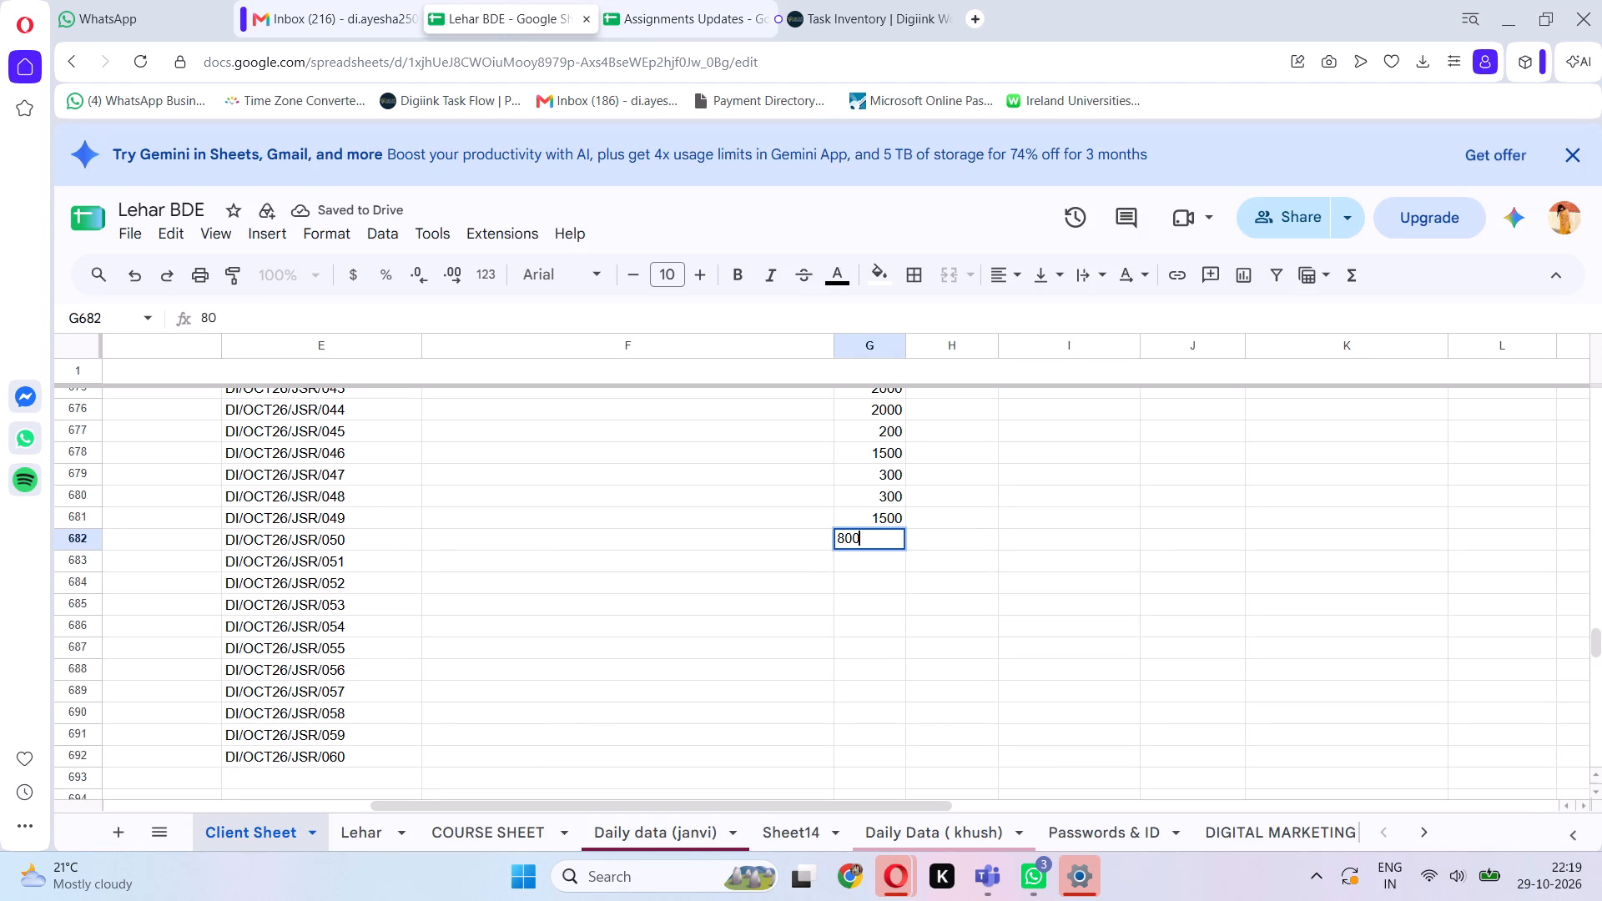
pyautogui.press('Return')
pyautogui.write('800')
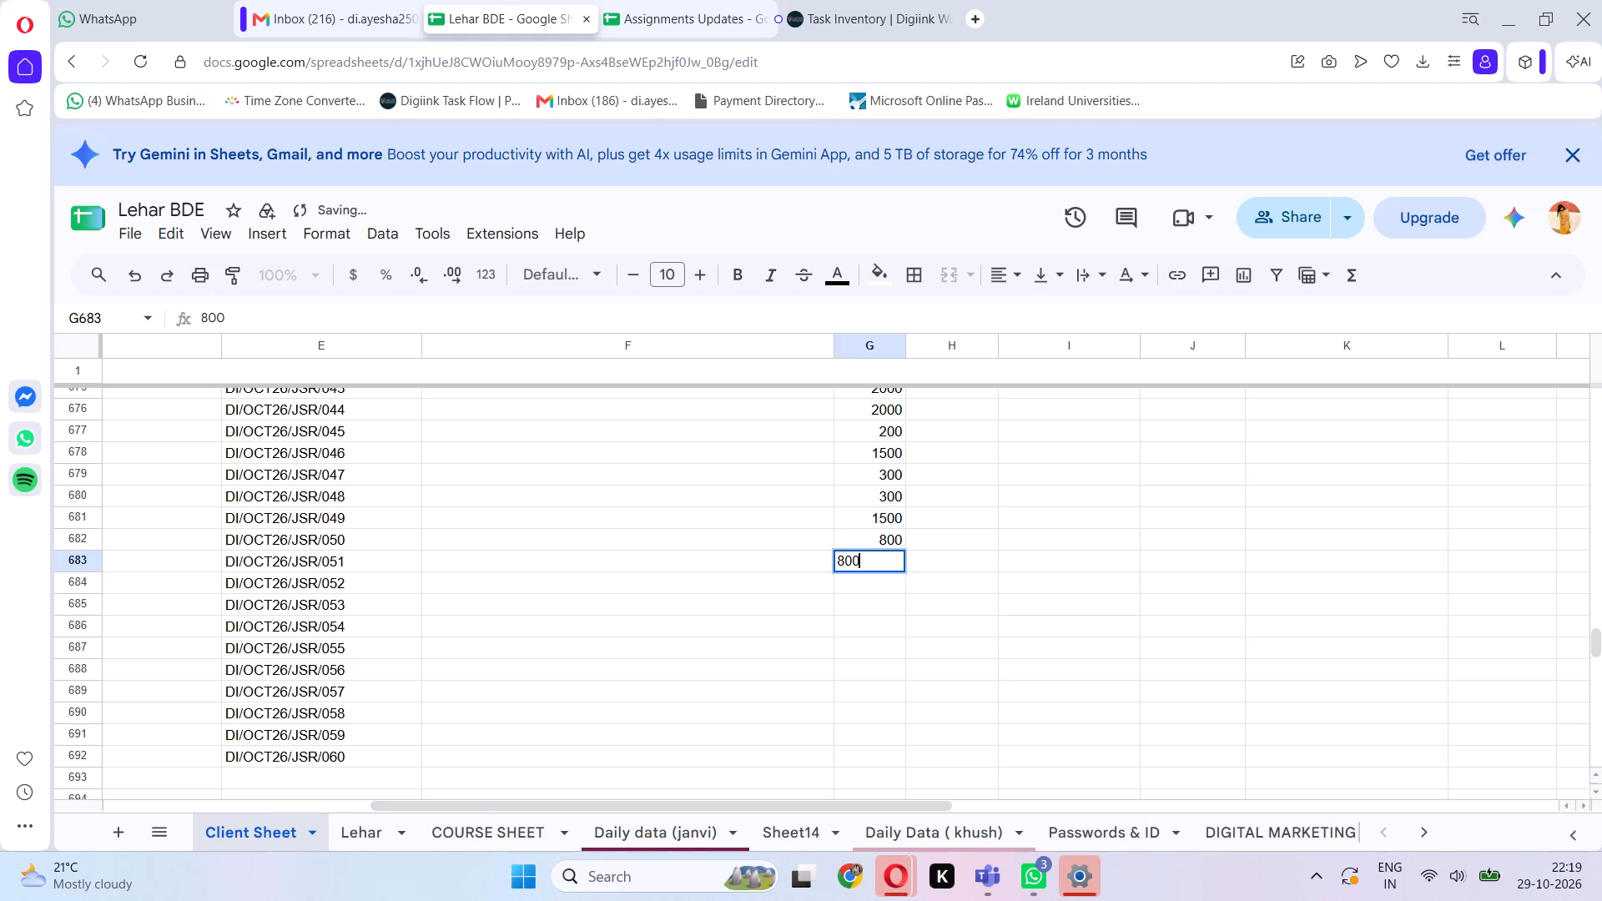
pyautogui.press('Return')
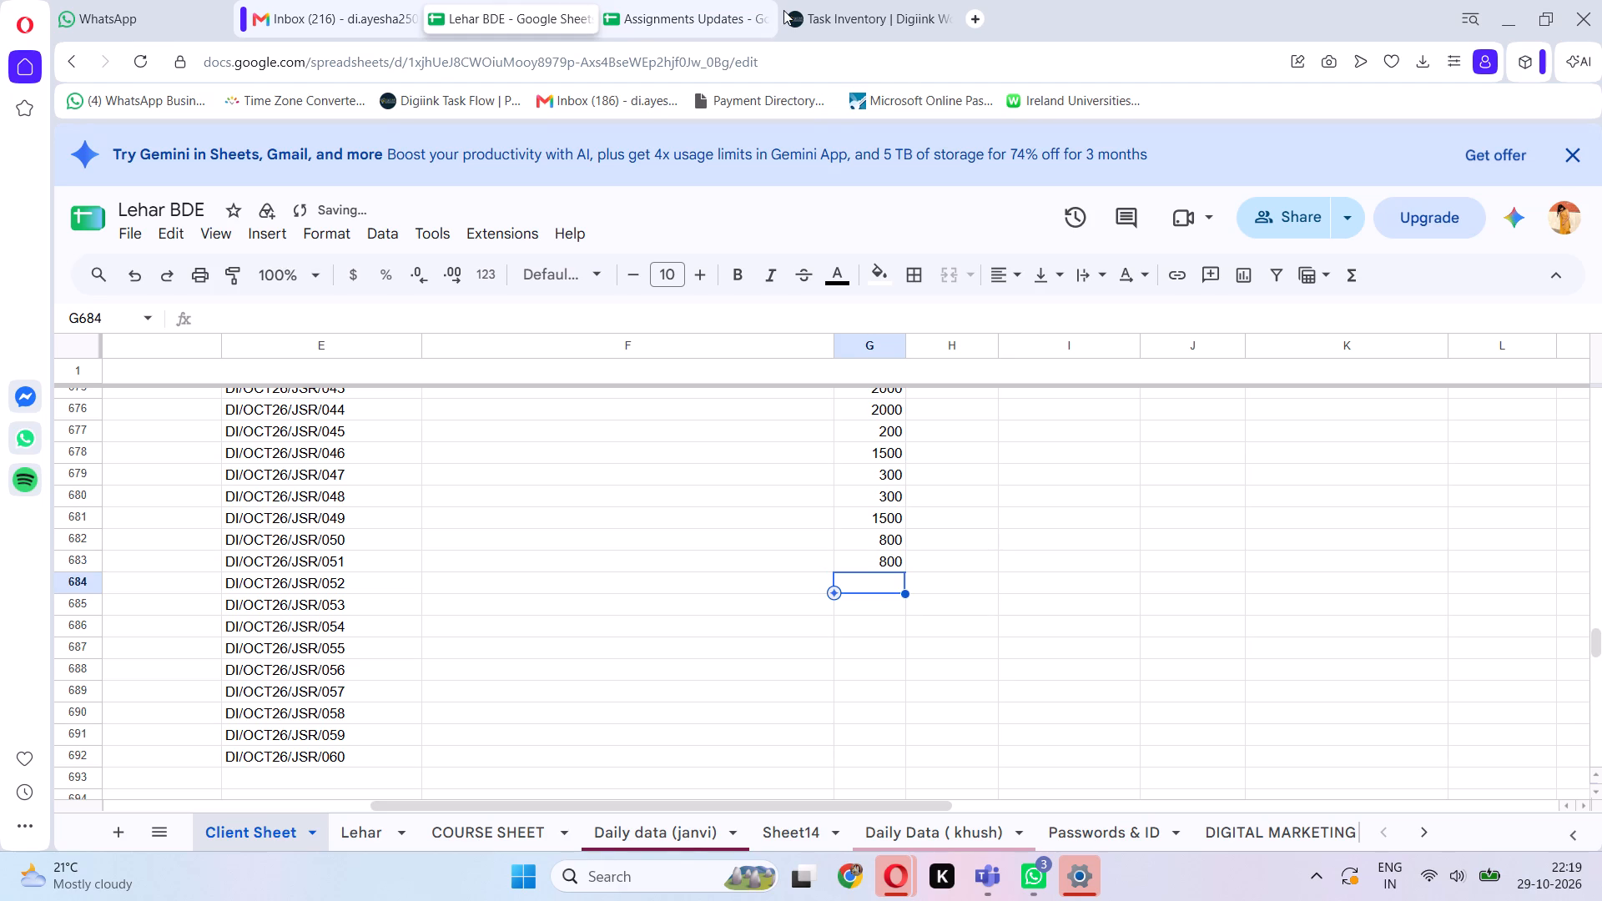
# Look up the next tasks in Task Inventory, and enter 200 and 1500 in Lehar BDE column G for DI/OCT26/JSR/052 and 053.
pyautogui.click(856, 13)
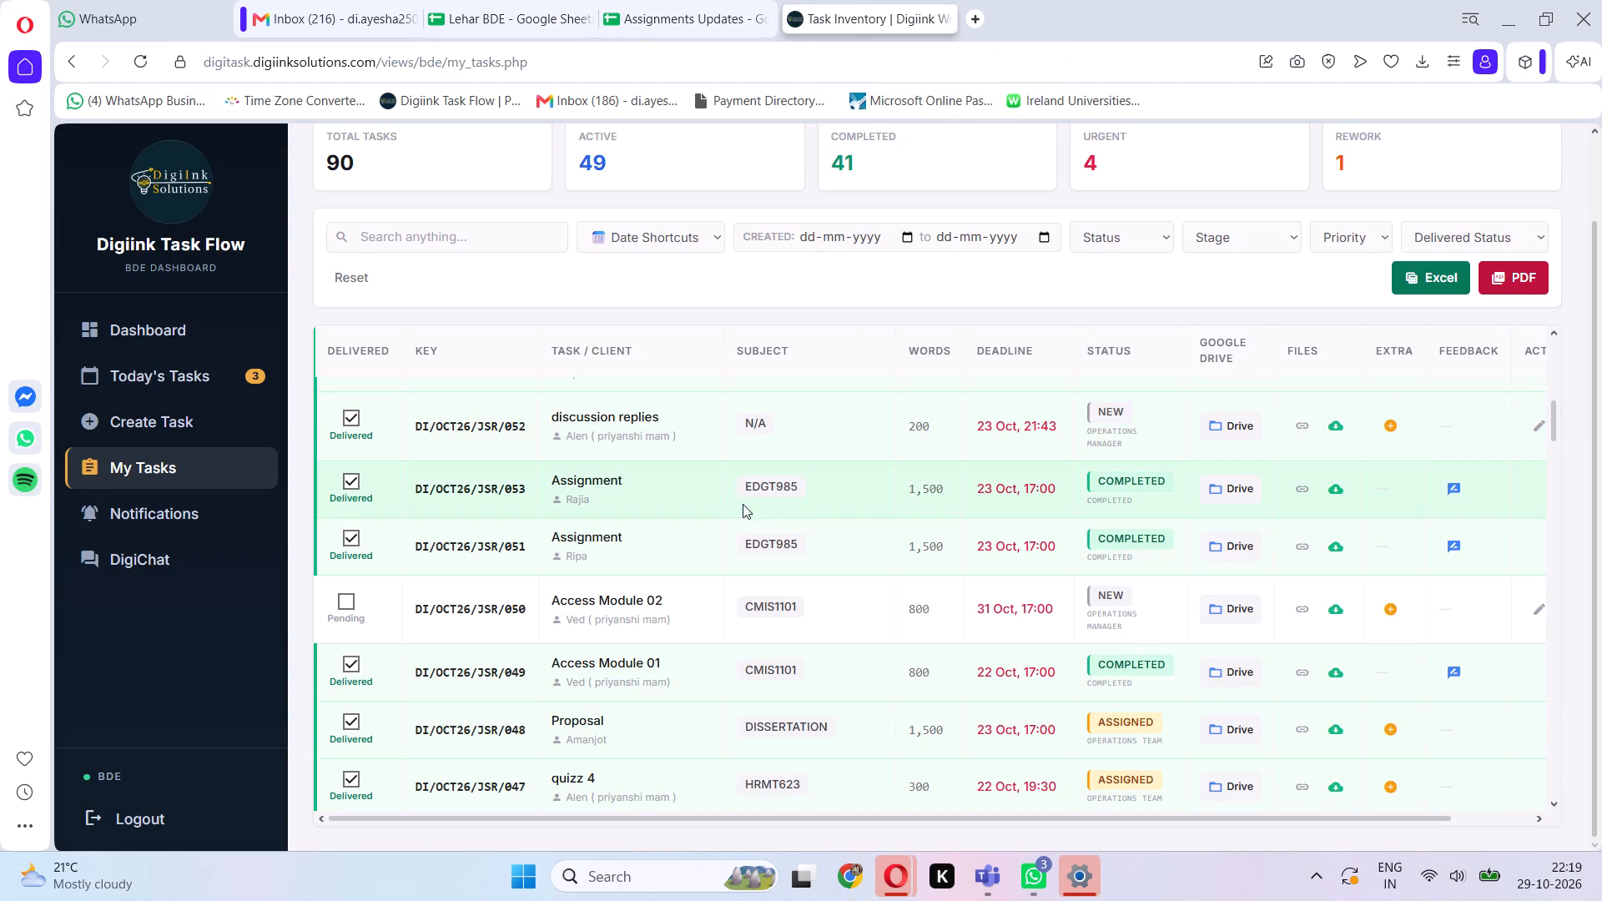
pyautogui.scroll(3, 925, 505)
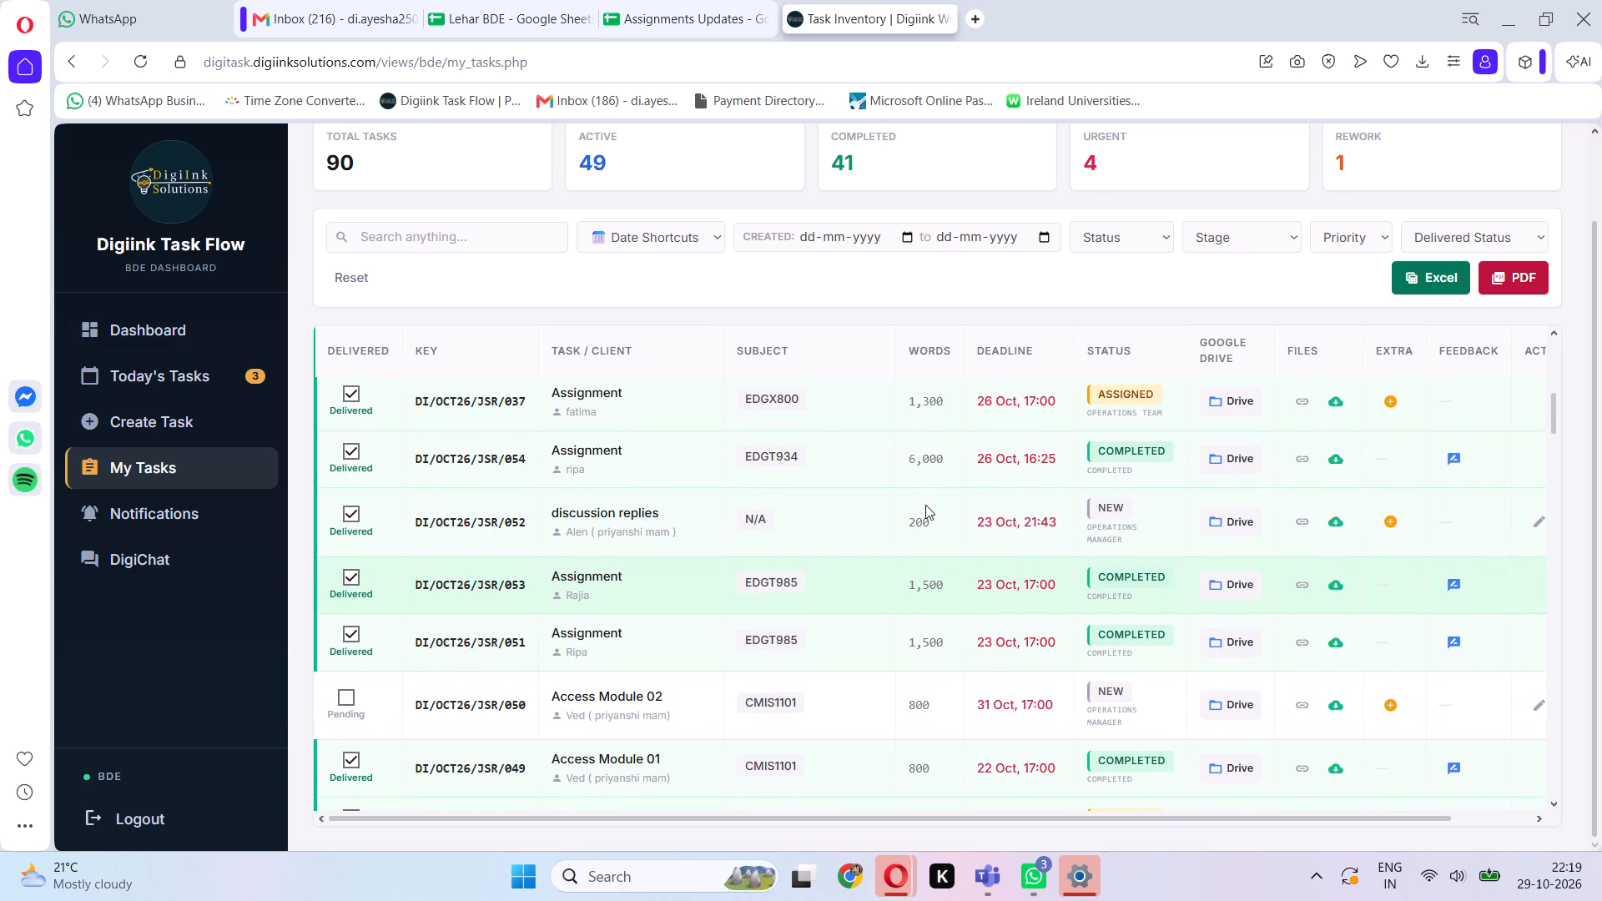
pyautogui.scroll(1, 925, 505)
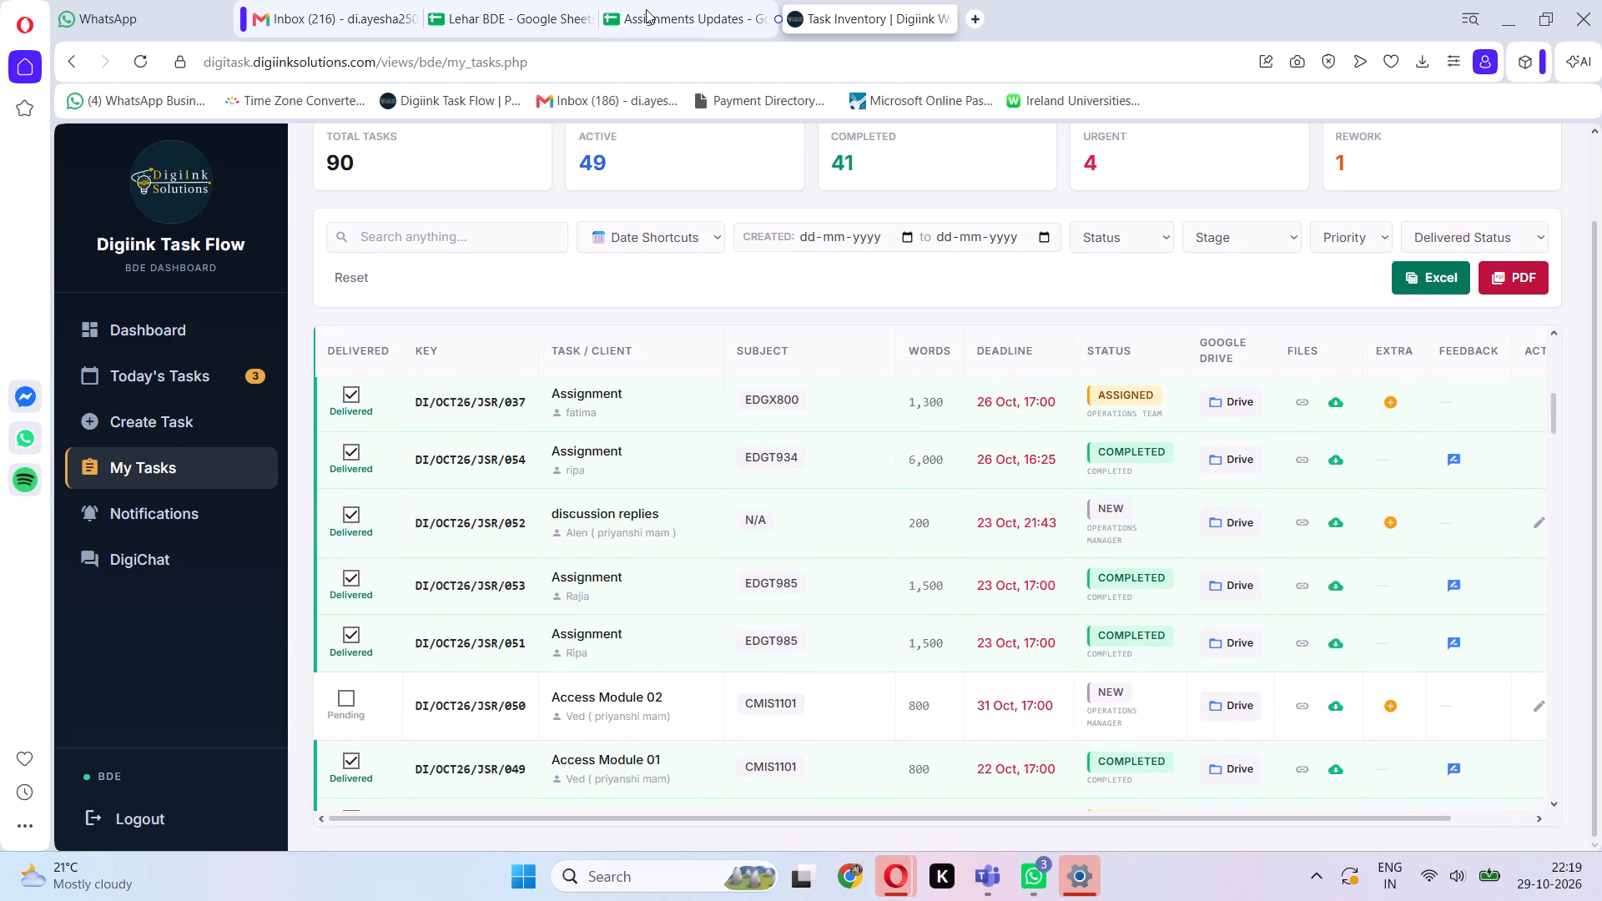
pyautogui.click(490, 22)
pyautogui.write('200')
pyautogui.press('Return')
pyautogui.write('1500')
pyautogui.press('Return')
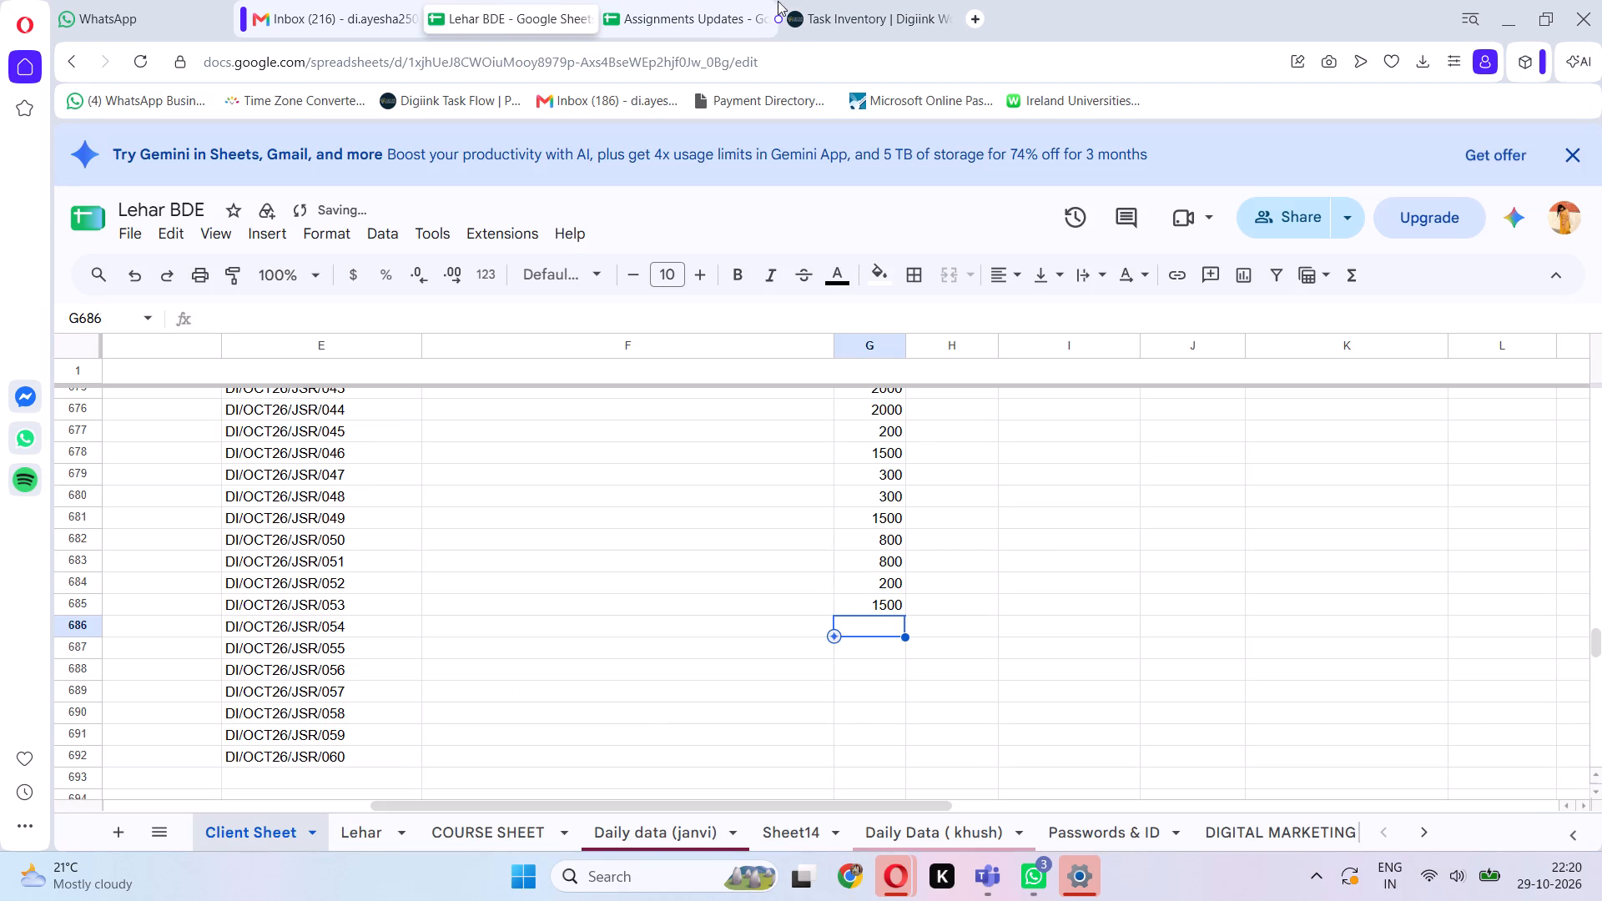
# Check the DI/OCT26/JSR/054 word count in Task Inventory and enter 6000 for it in Lehar BDE column G.
pyautogui.click(845, 16)
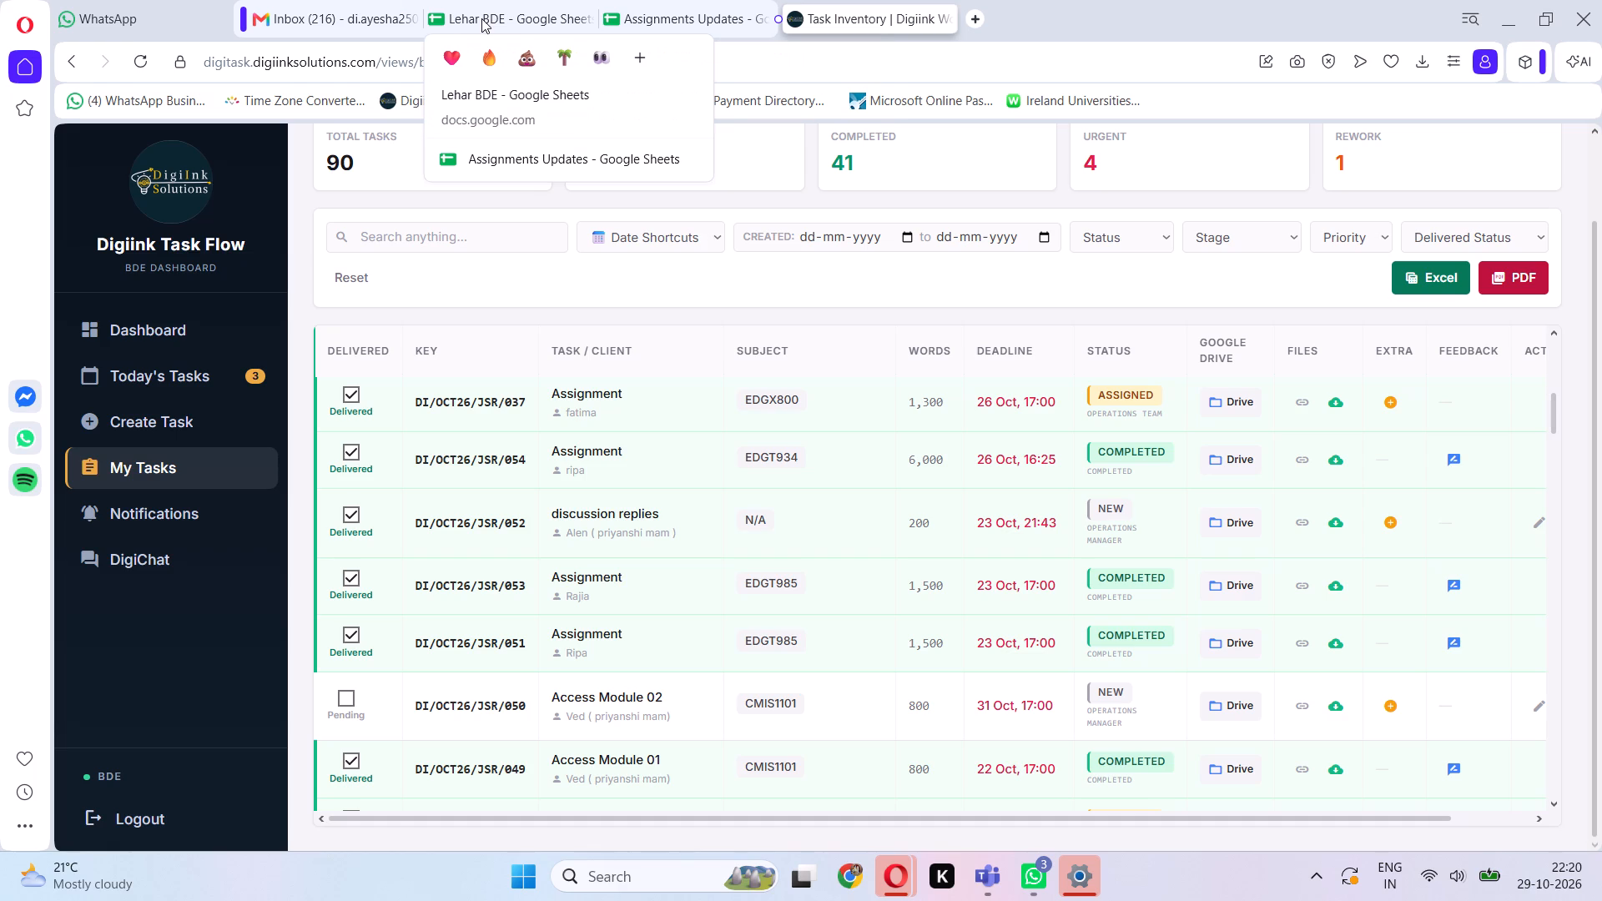
pyautogui.click(534, 22)
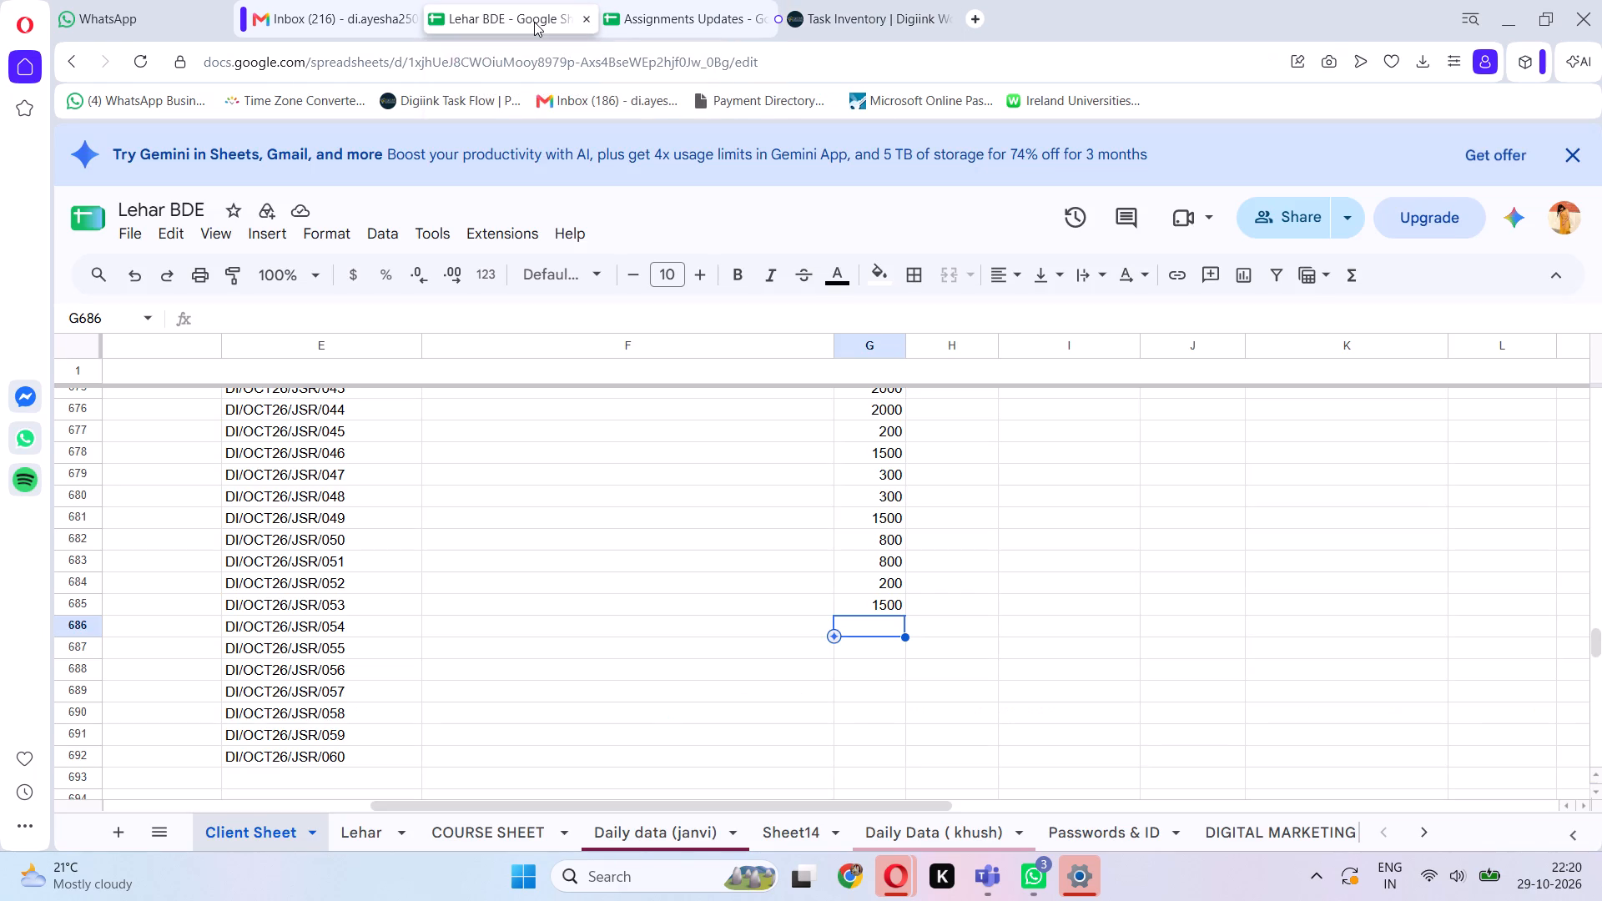
pyautogui.write('6000')
pyautogui.press('Return')
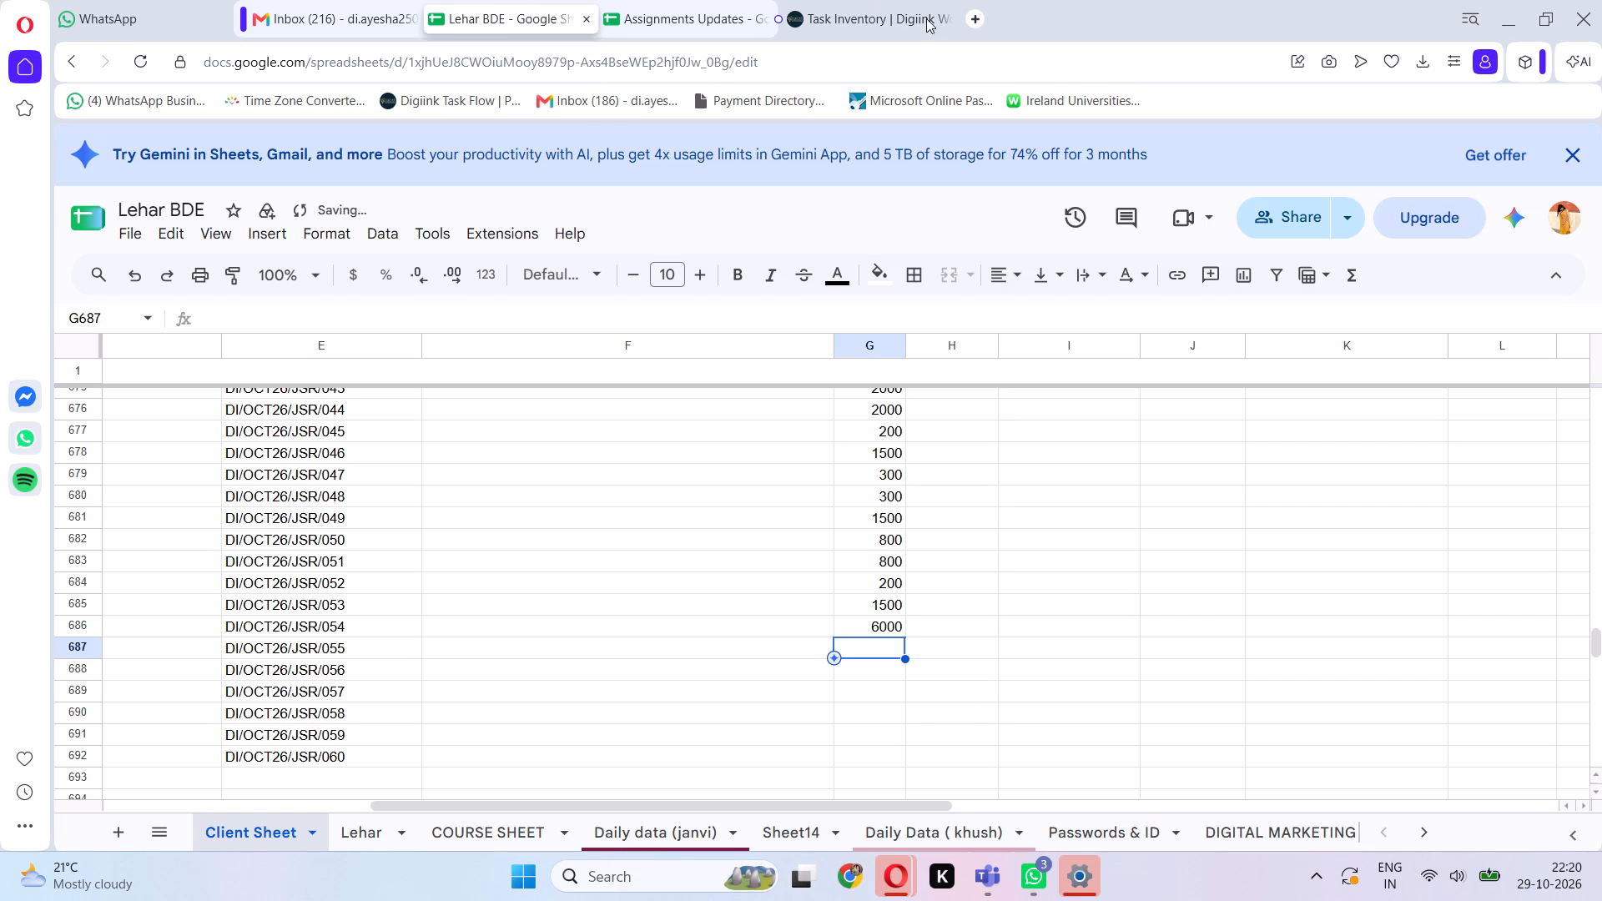
# Check the word counts from DI/OCT26/JSR/055 onward in Task Inventory.
pyautogui.click(884, 16)
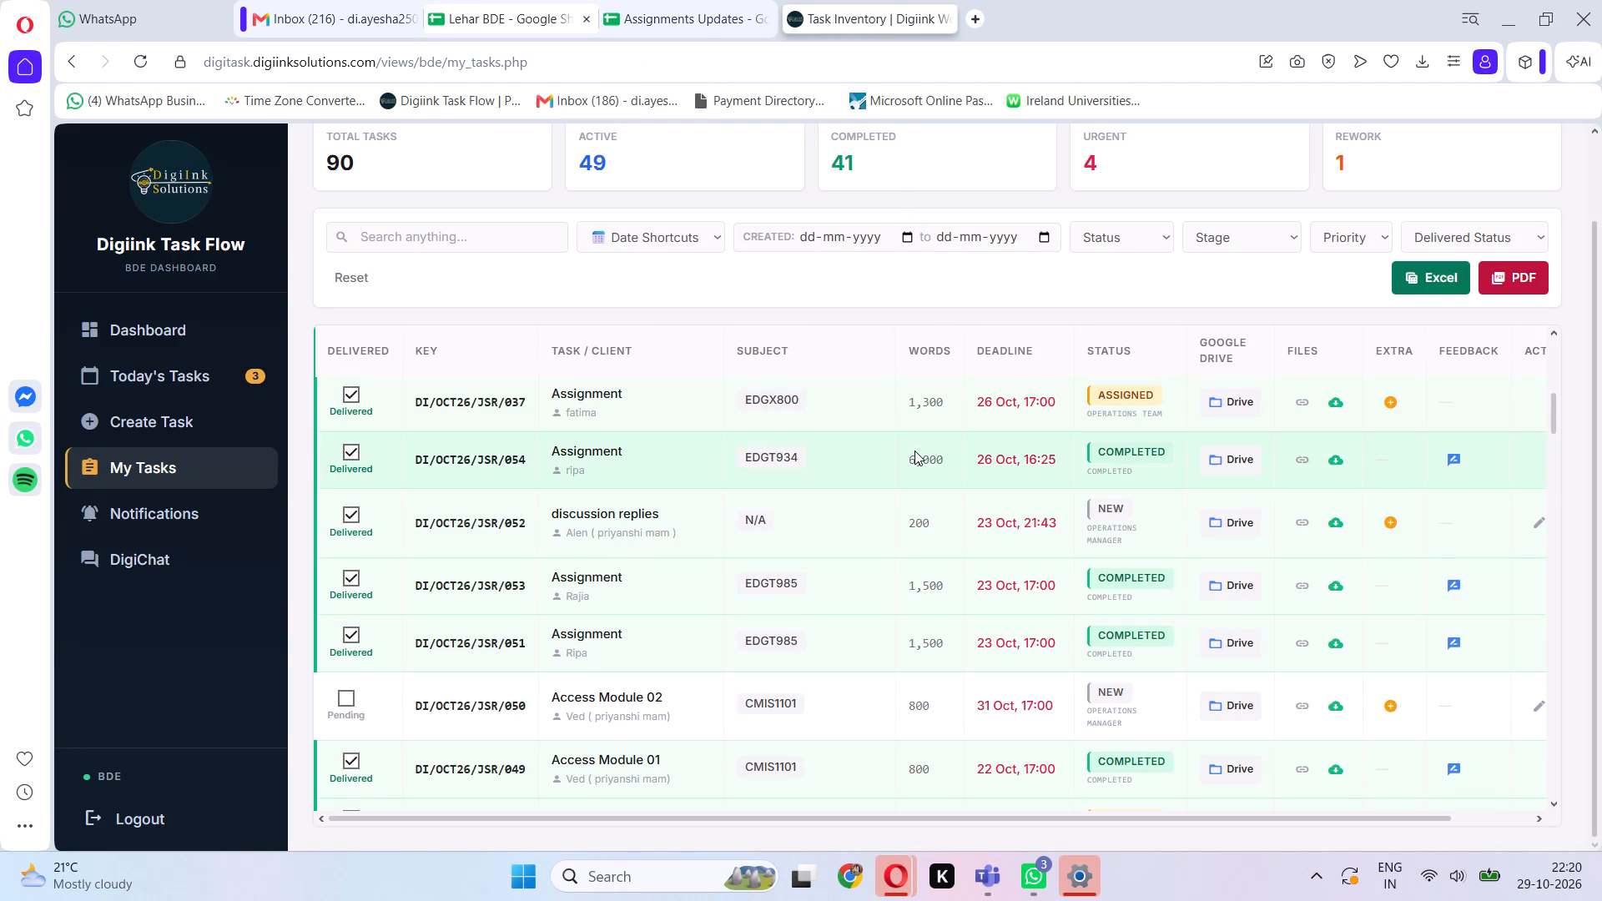
pyautogui.scroll(2, 914, 450)
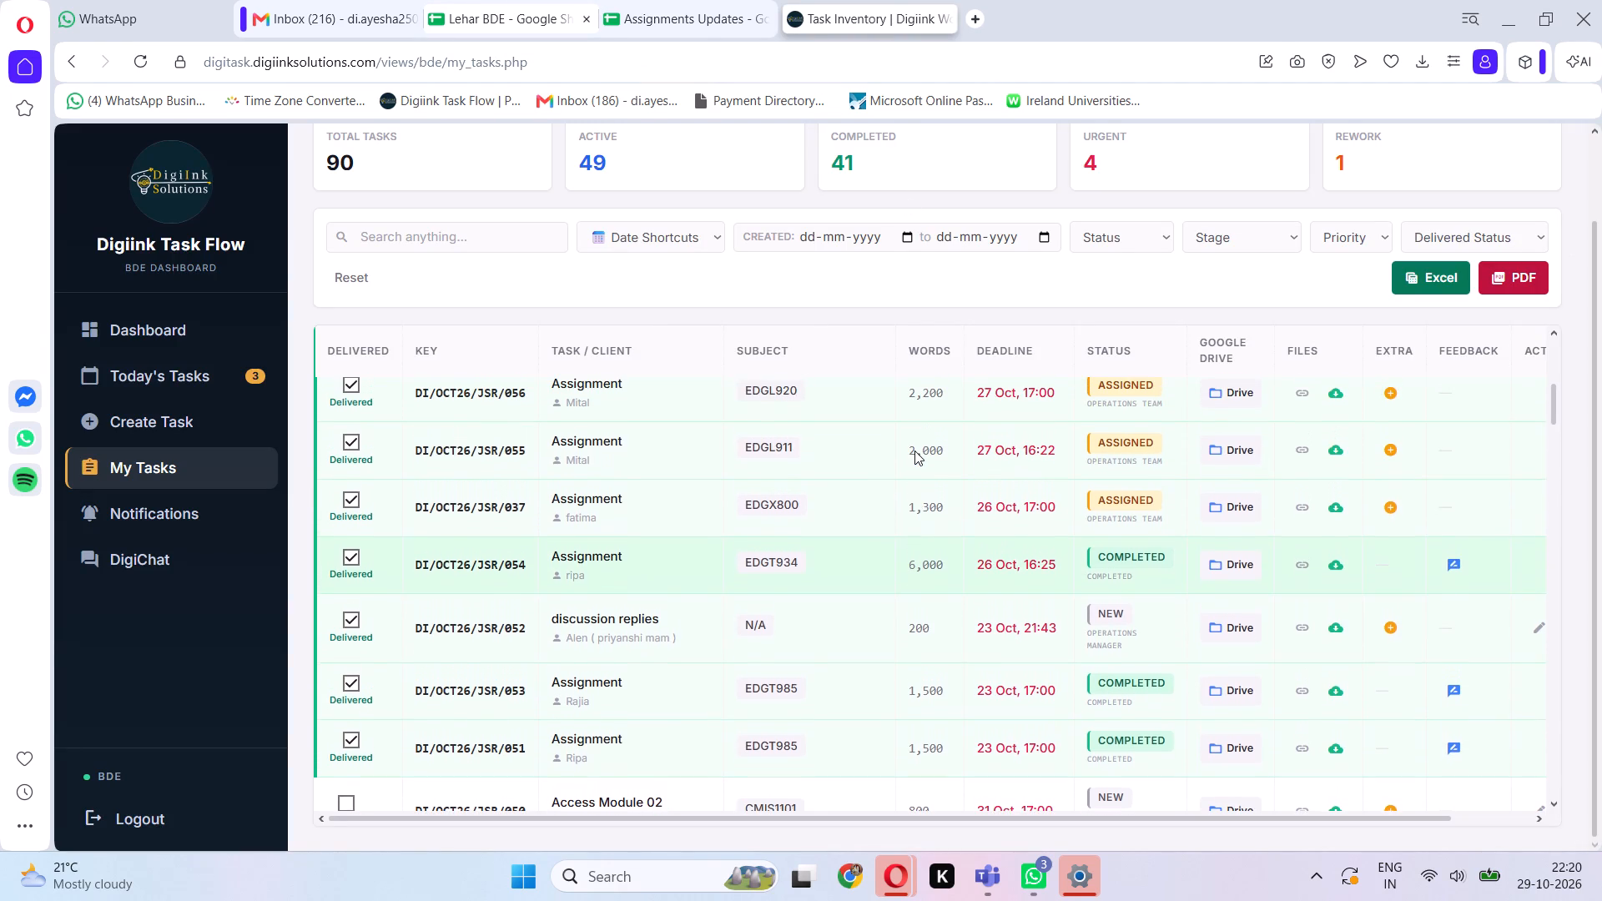
pyautogui.scroll(2, 914, 450)
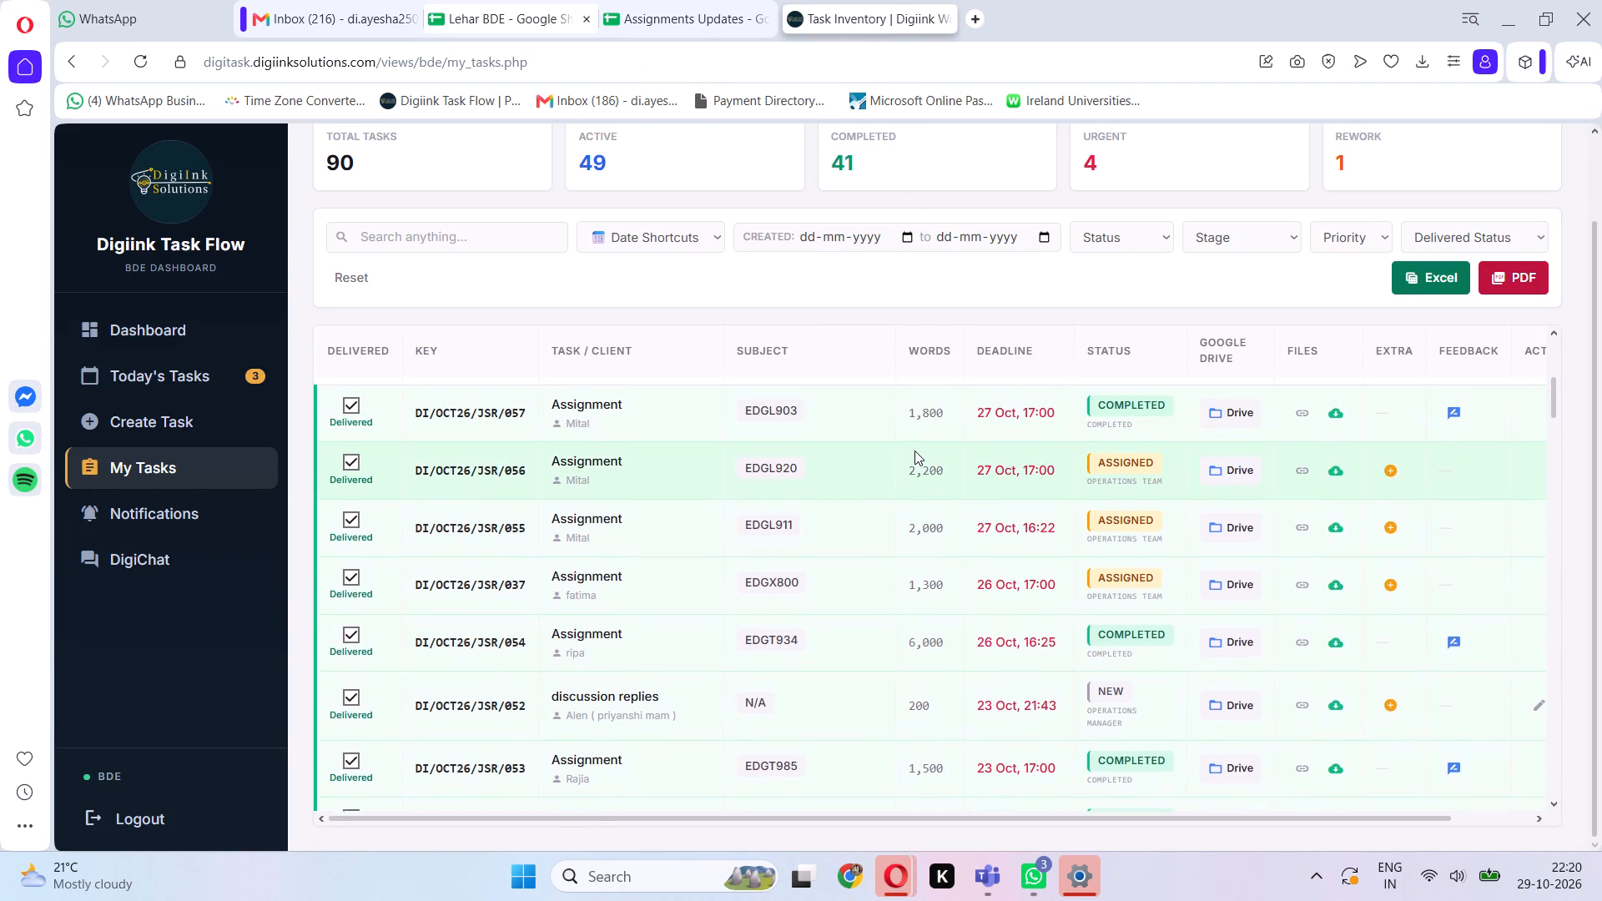
pyautogui.scroll(1, 914, 450)
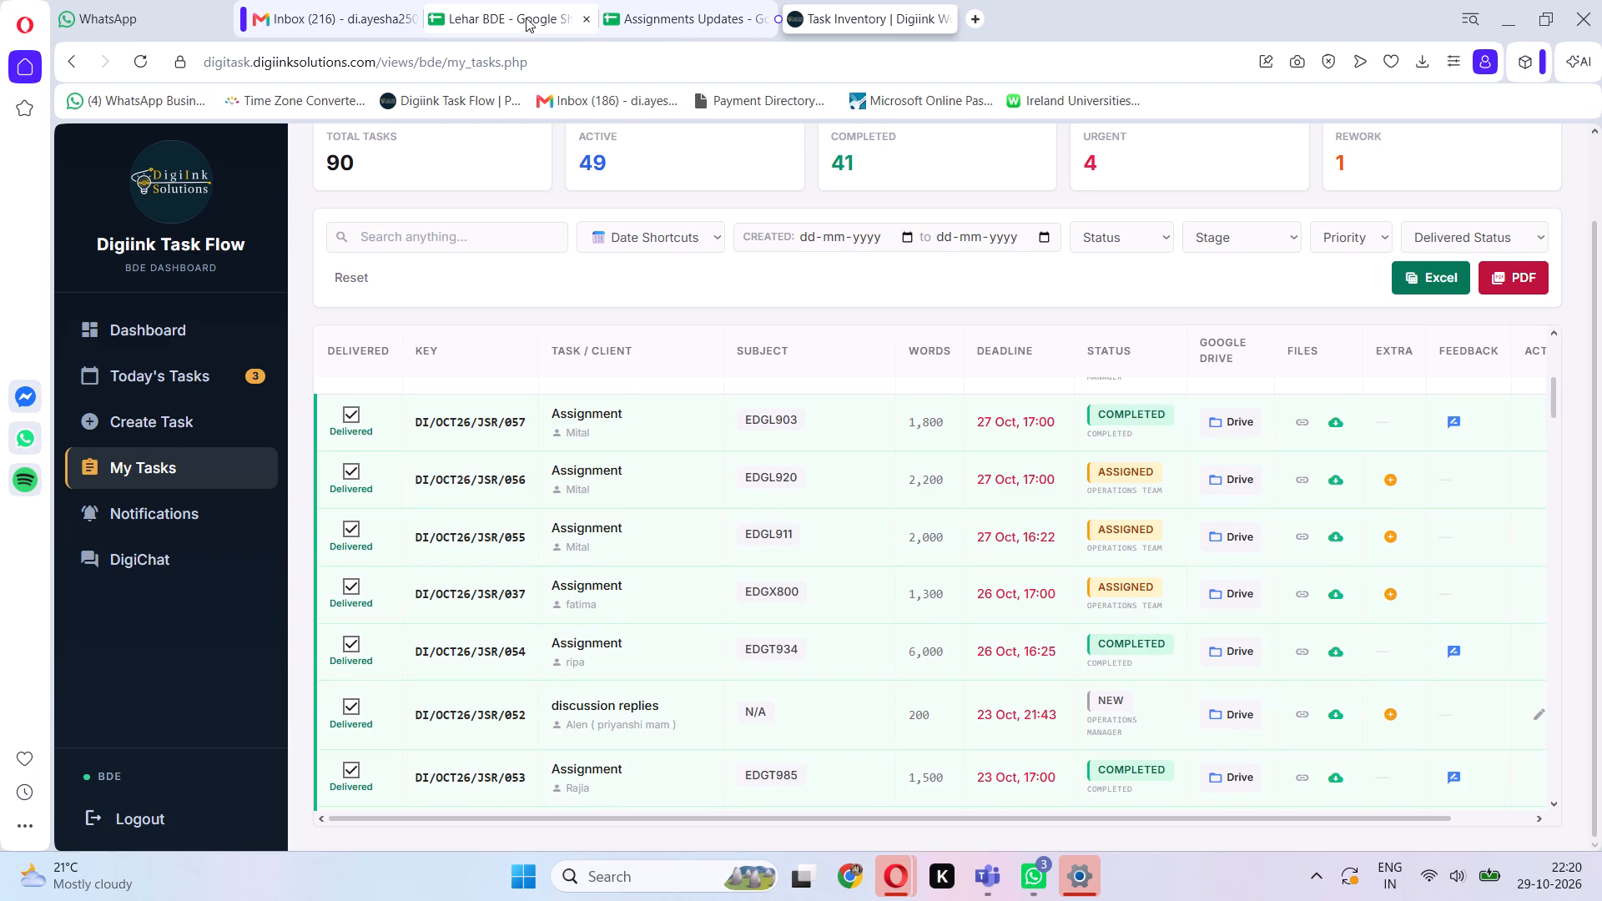
# Enter 2000, 2200 and 1800 in Lehar BDE column G for DI/OCT26/JSR/055 through 057.
pyautogui.click(523, 20)
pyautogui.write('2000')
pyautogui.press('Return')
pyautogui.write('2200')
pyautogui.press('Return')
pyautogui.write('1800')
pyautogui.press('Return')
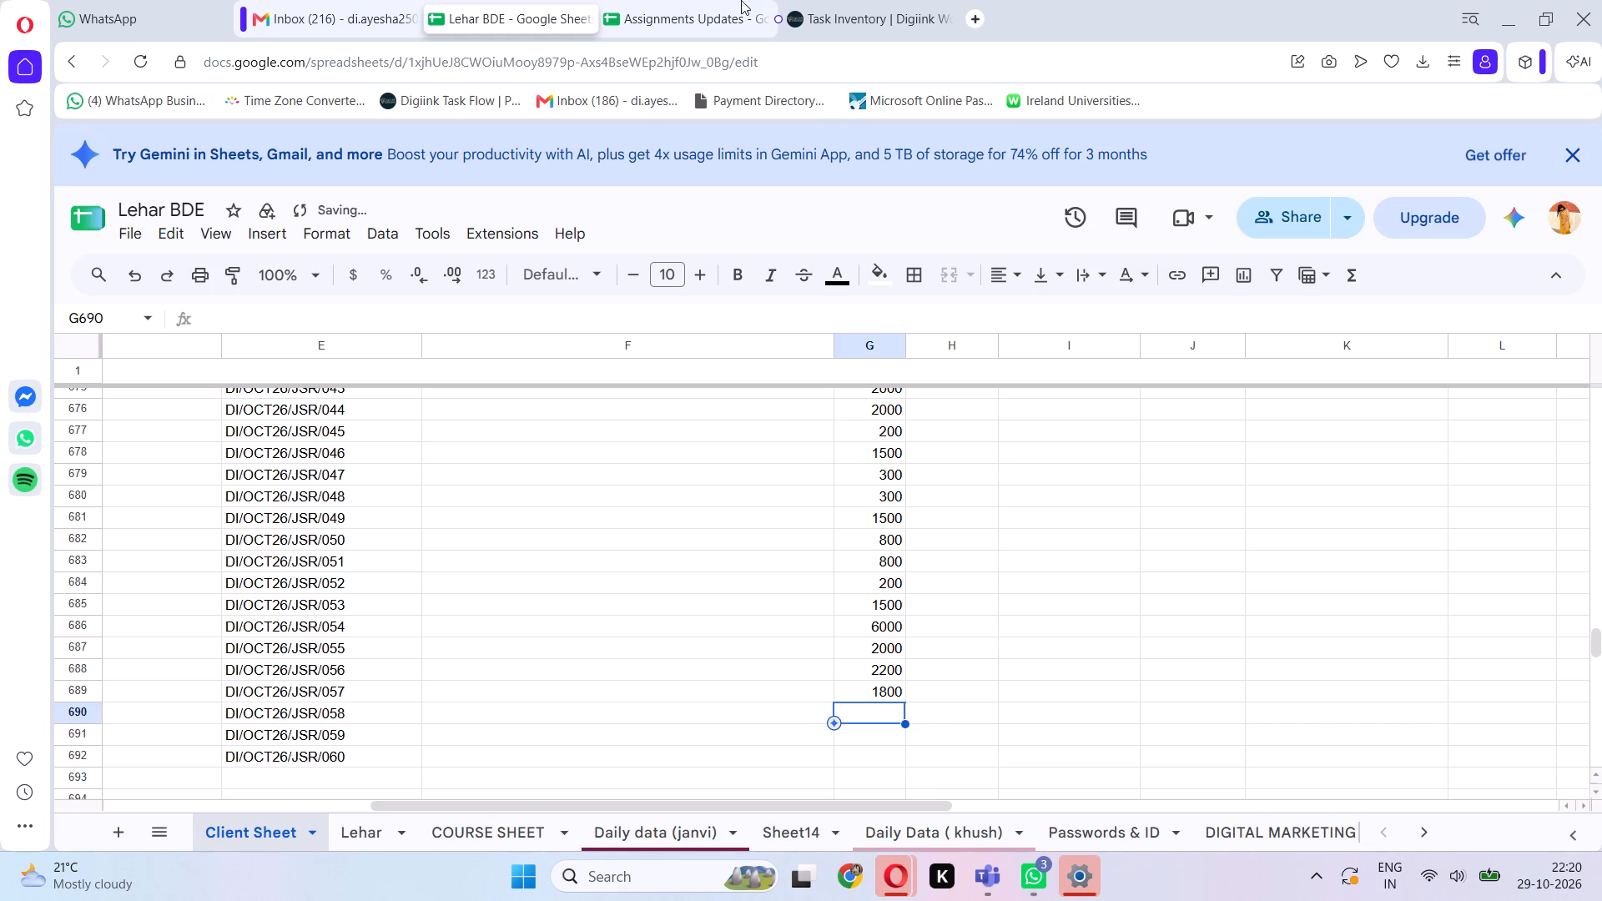
# Look up the word counts of the tasks after DI/OCT26/JSR/057 in Task Inventory, and try to enter 1300 in Lehar BDE cell G691.
pyautogui.click(832, 20)
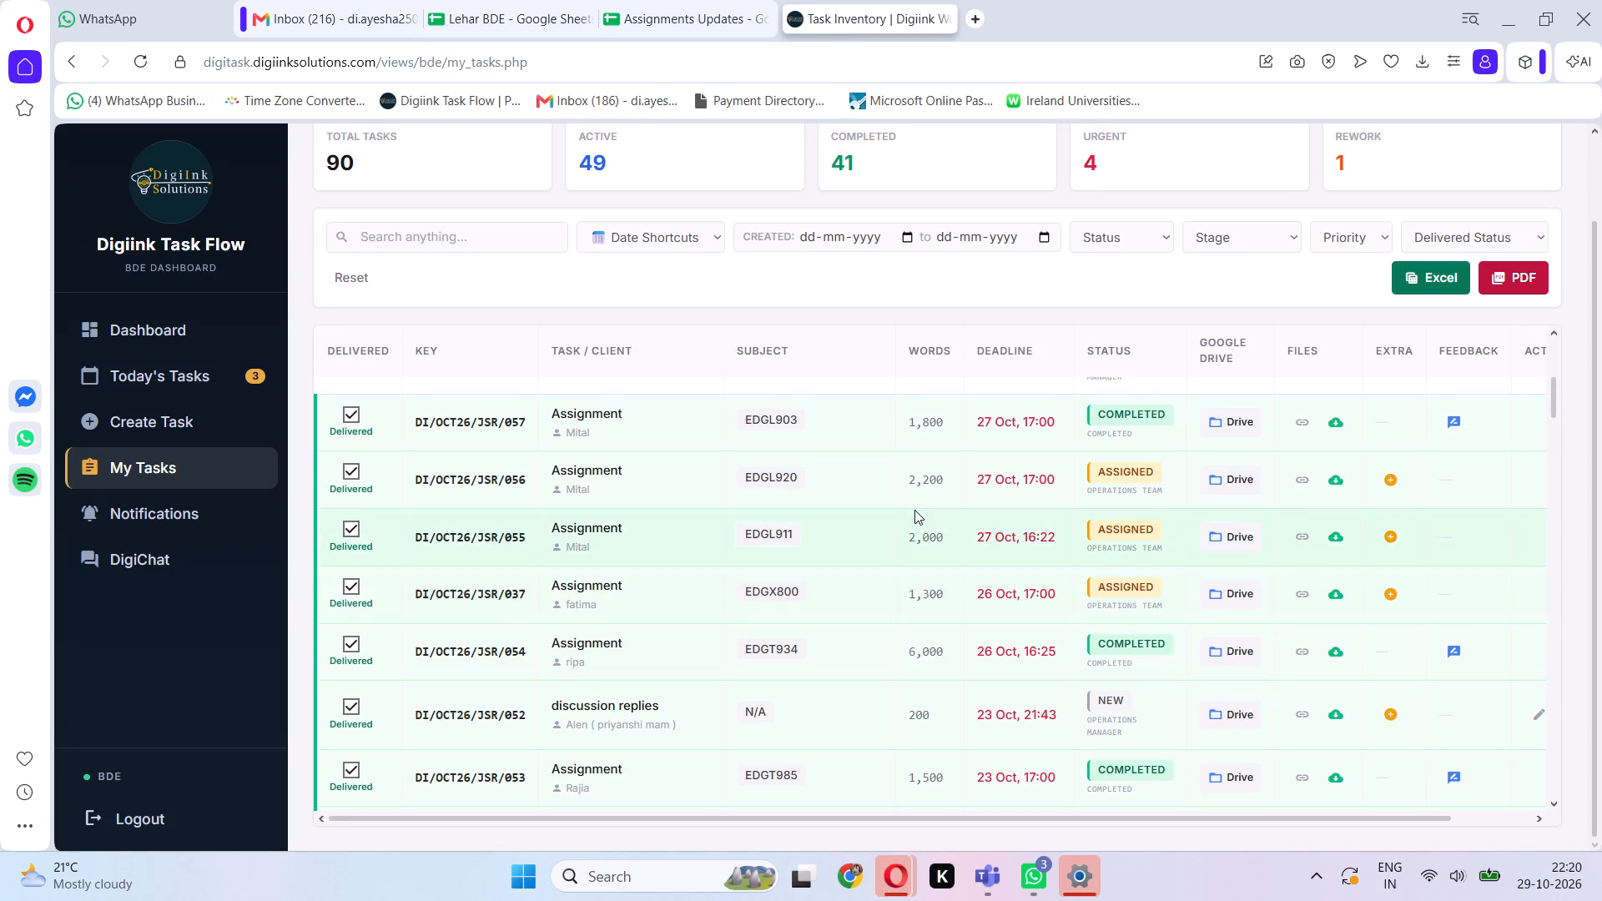
pyautogui.scroll(2, 924, 433)
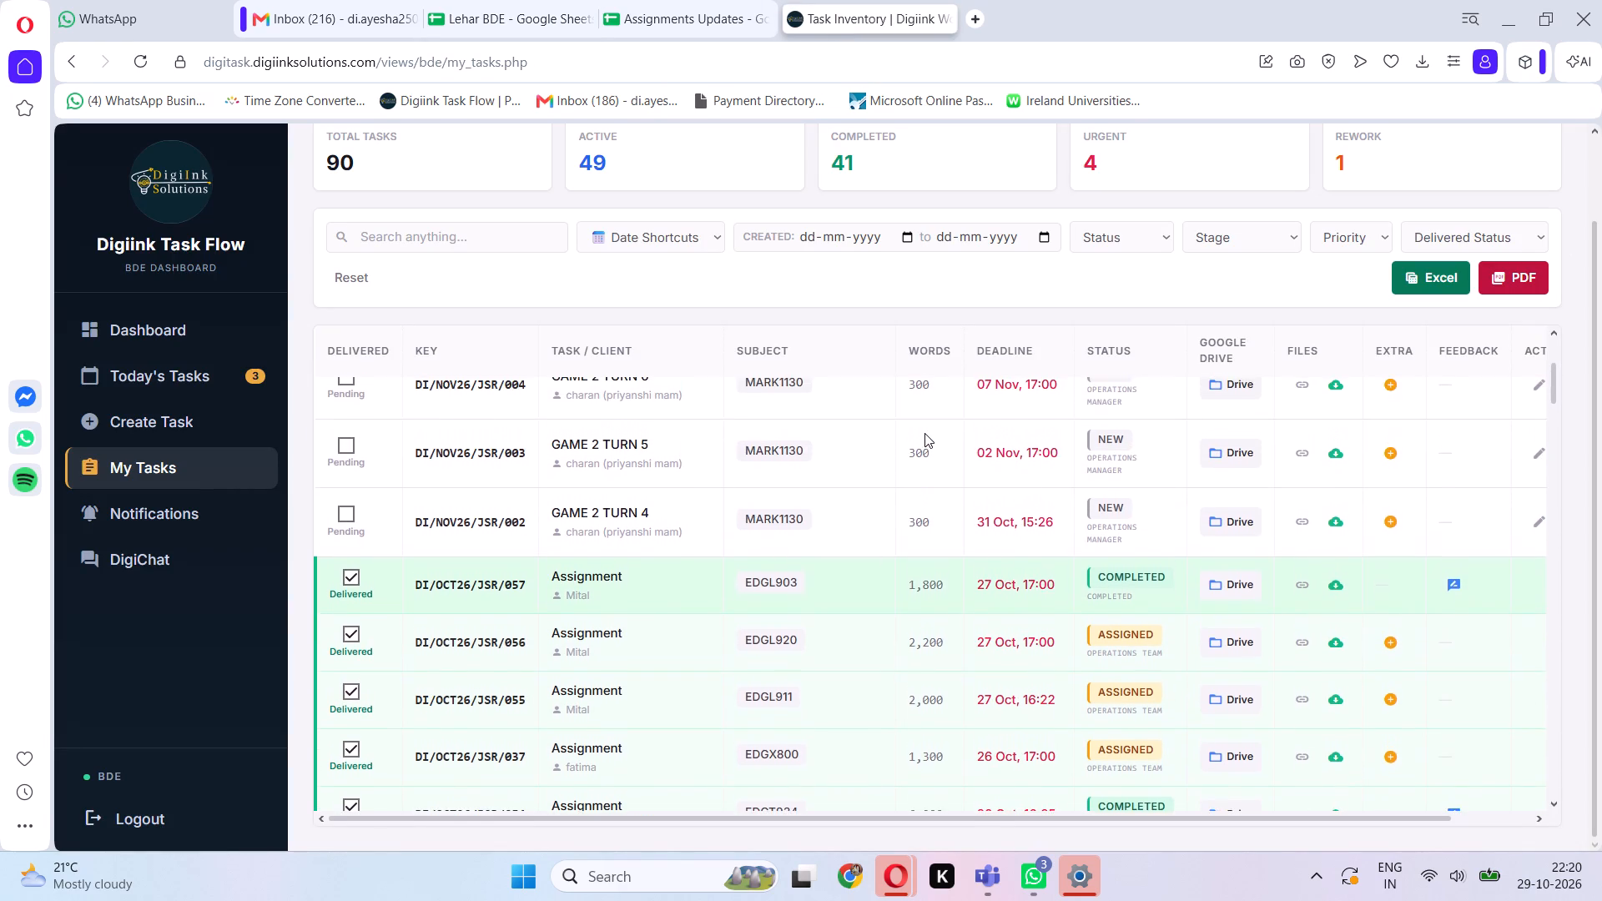
pyautogui.scroll(5, 924, 433)
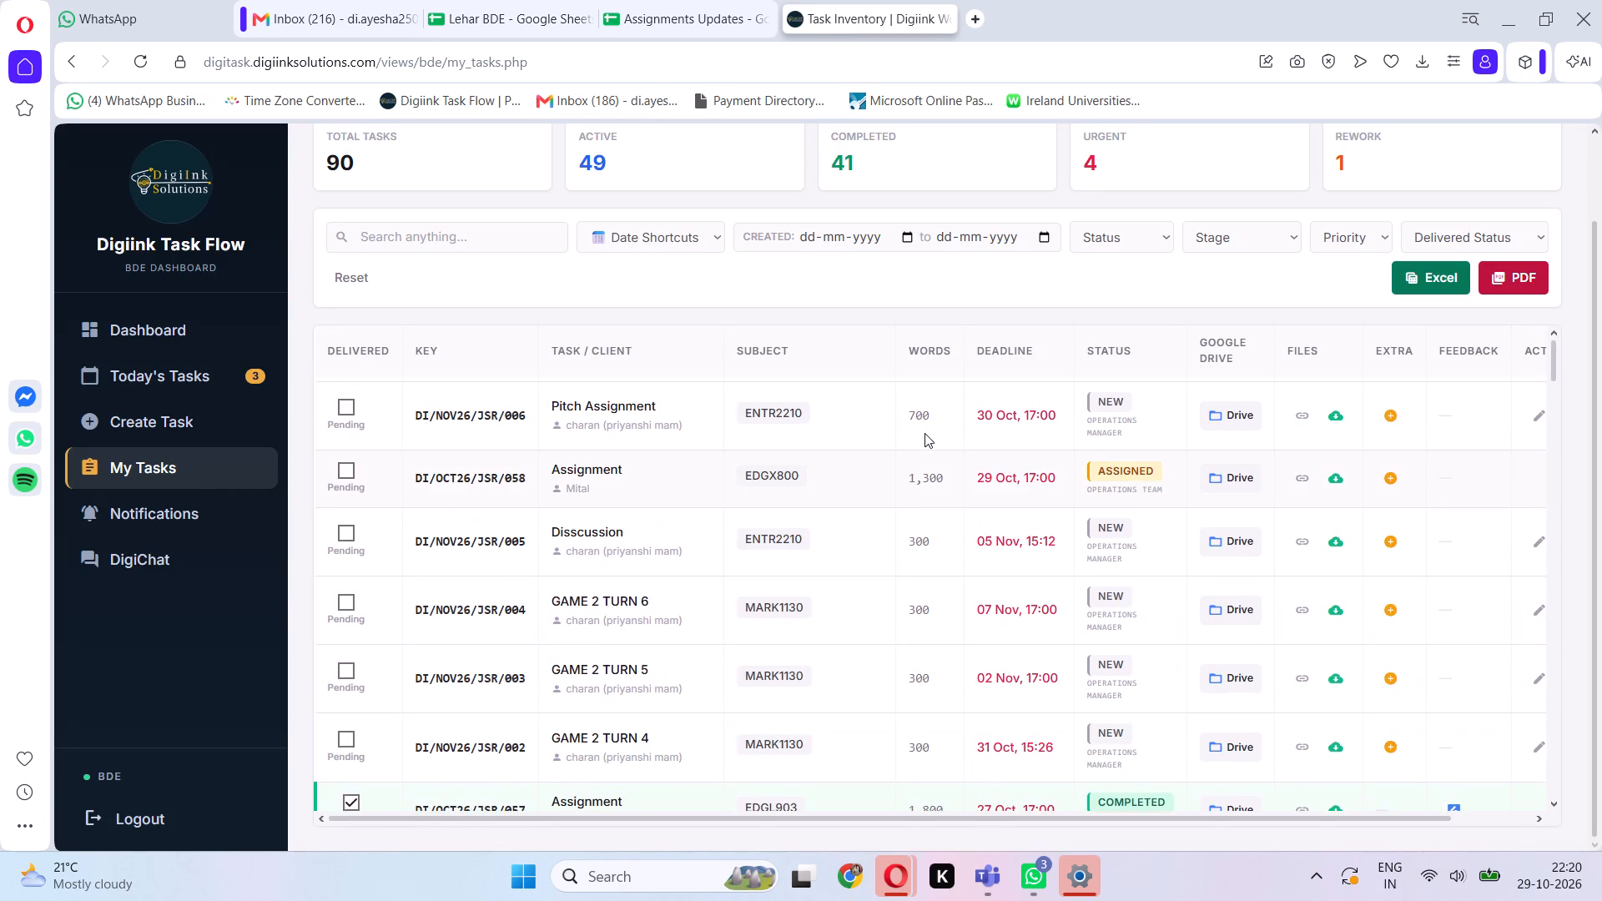
pyautogui.scroll(2, 924, 433)
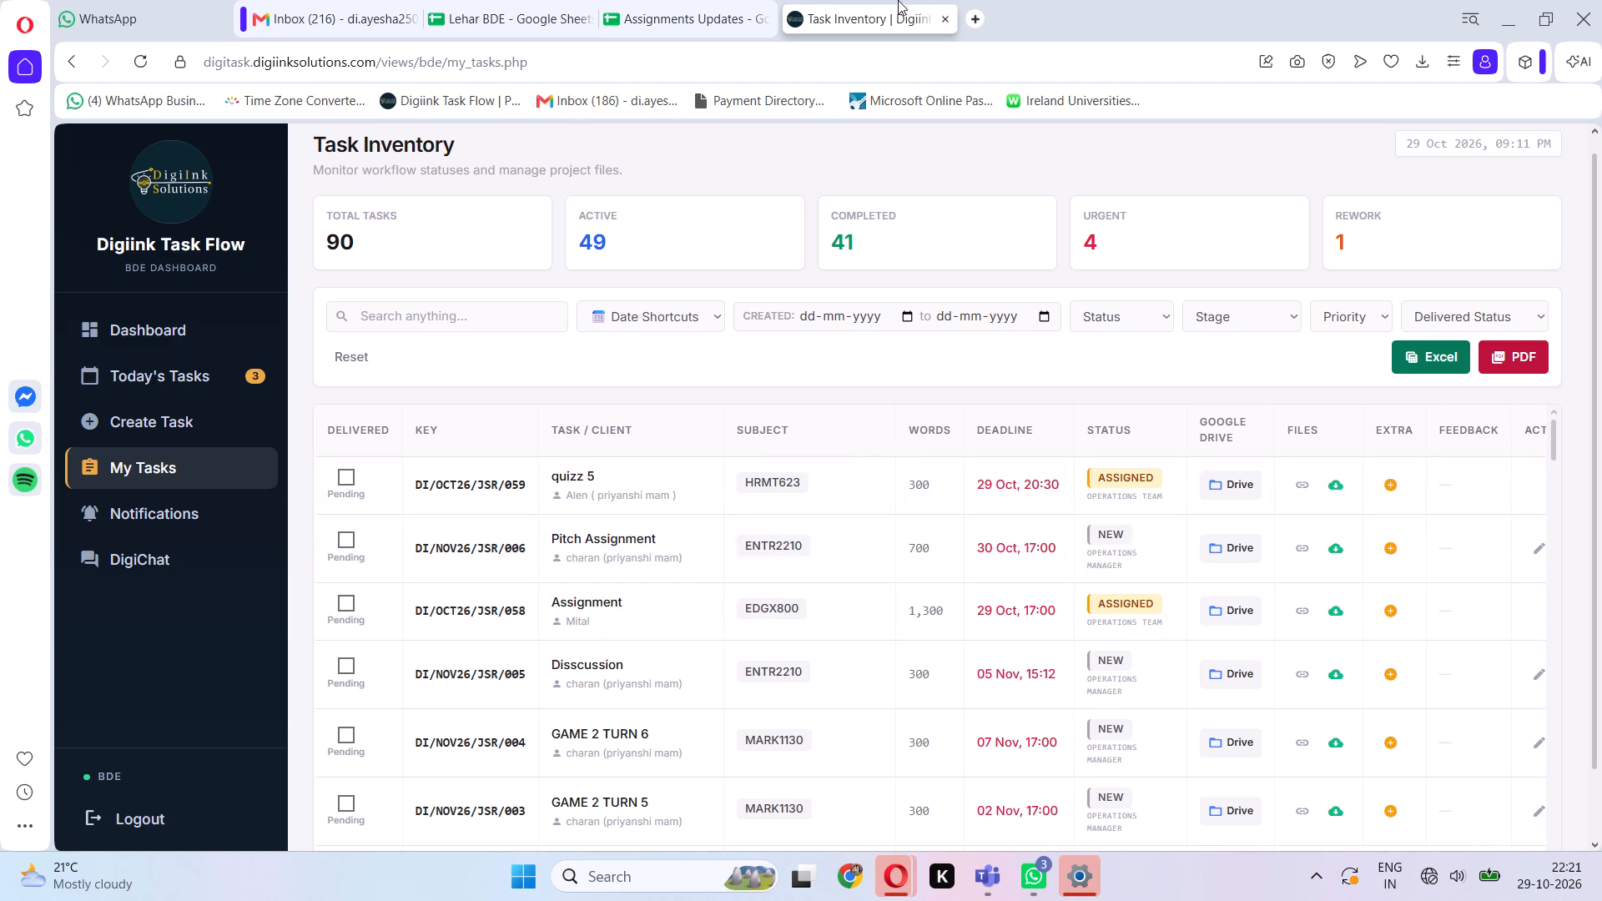
pyautogui.click(522, 5)
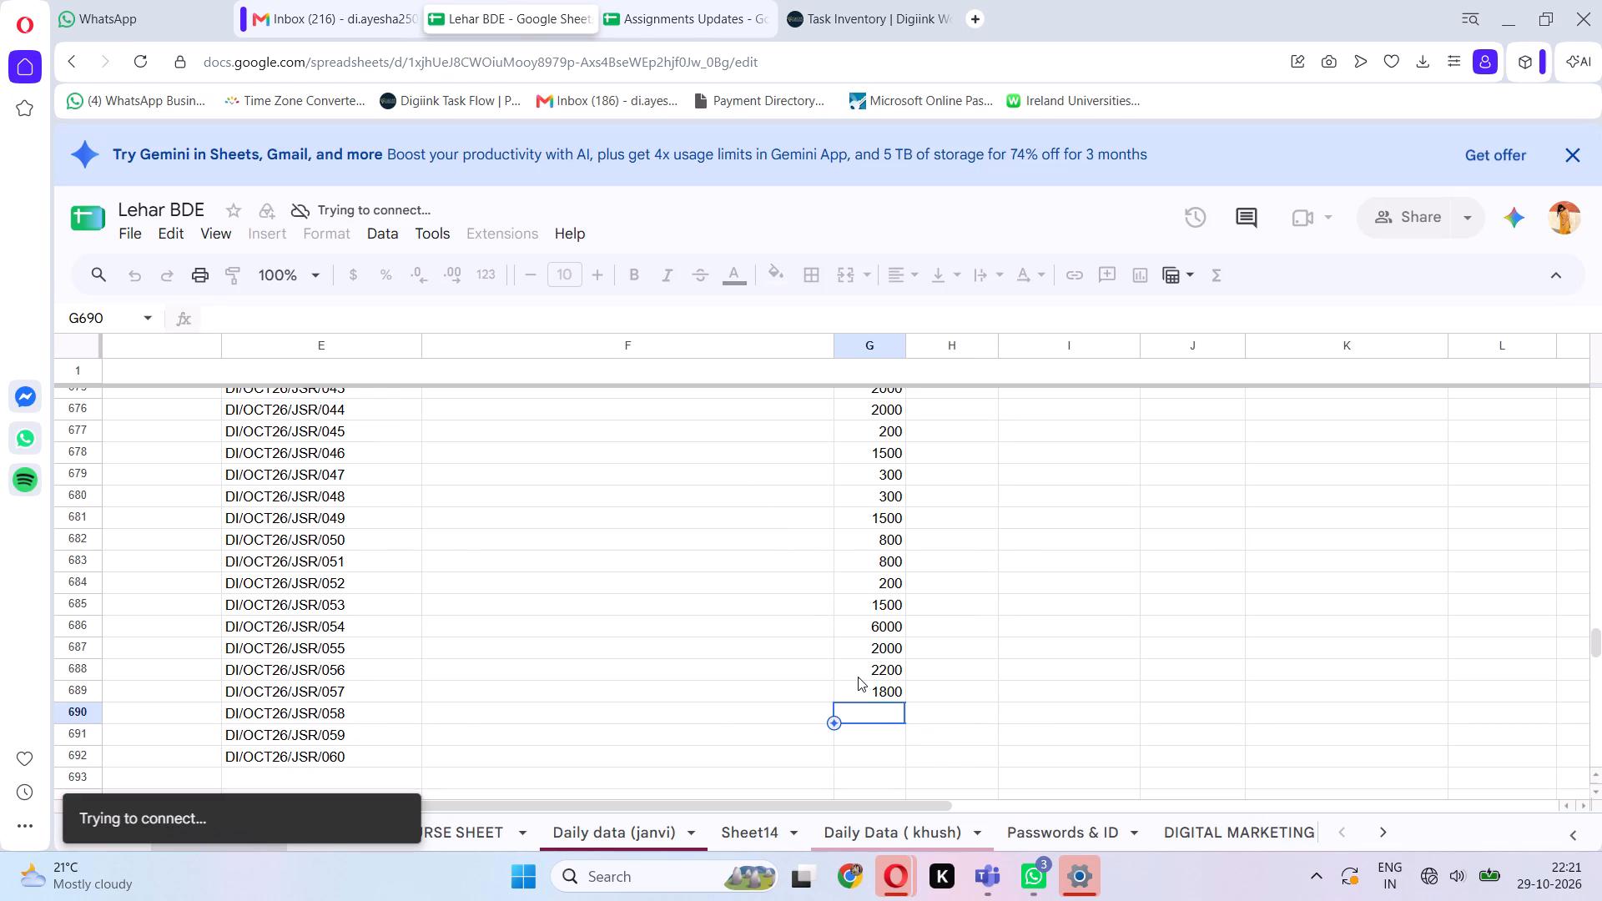
pyautogui.click(886, 738)
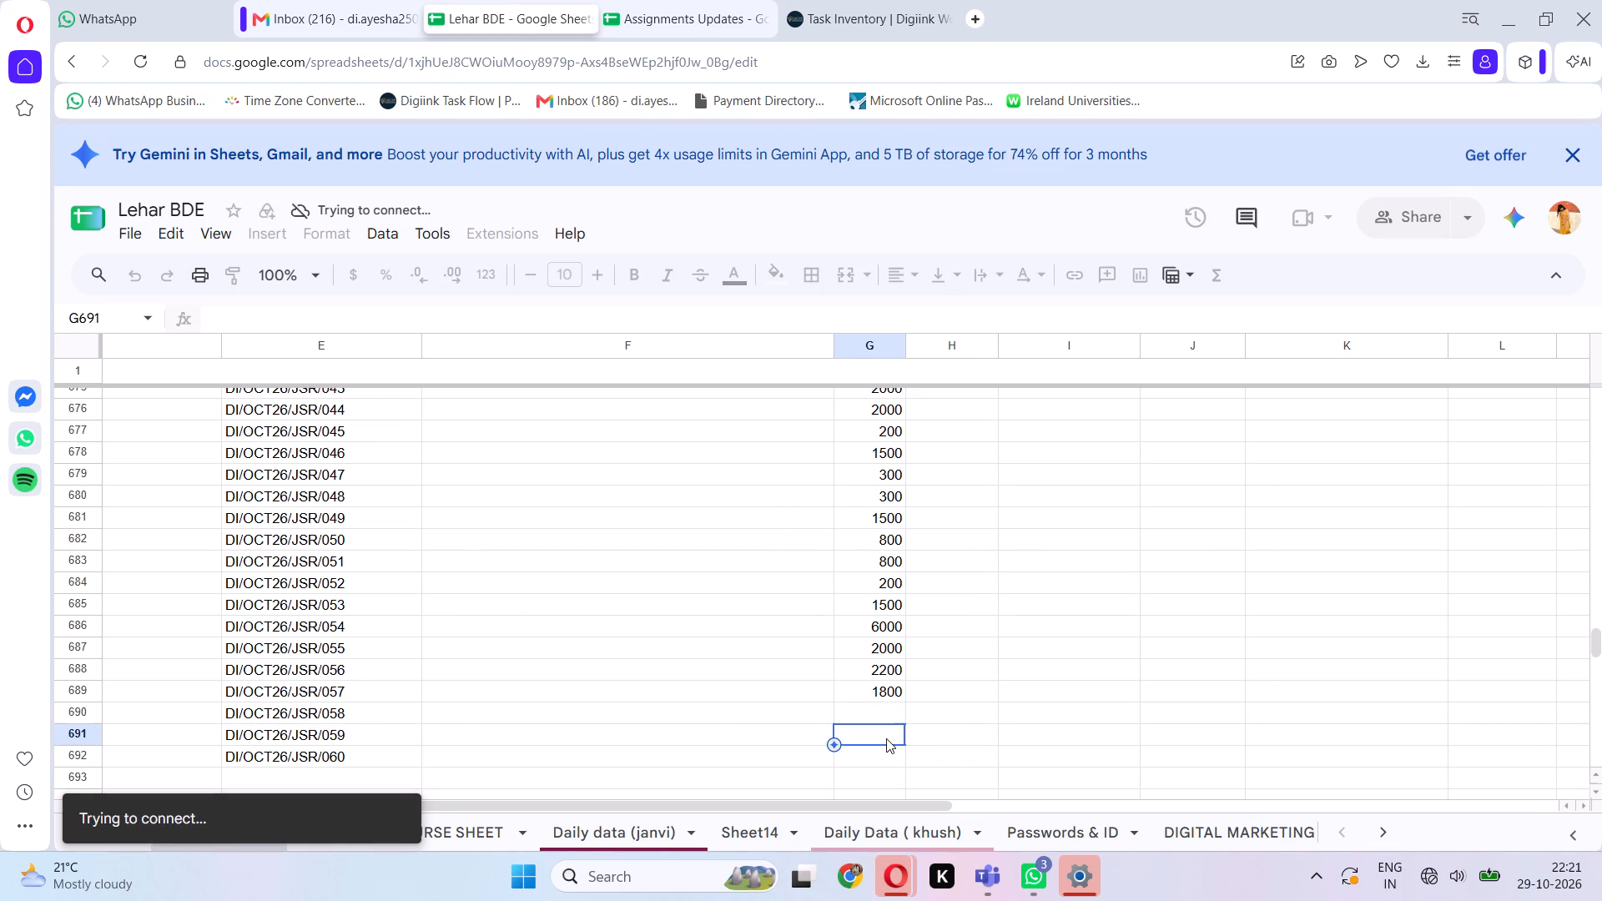
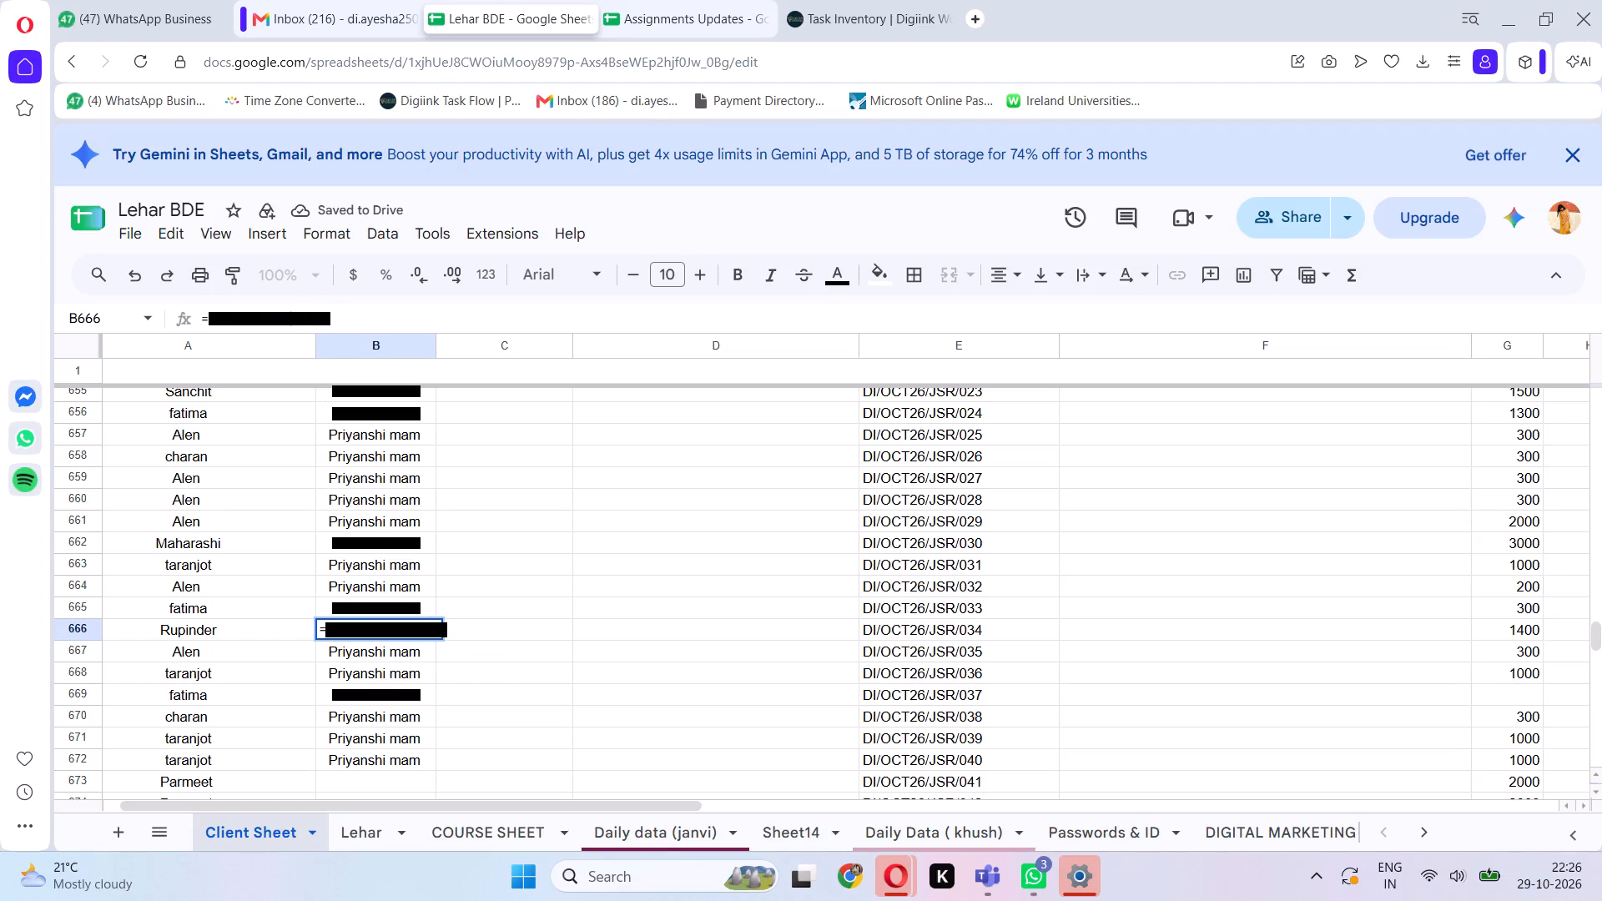
pyautogui.press('Left')
pyautogui.press('Left')
pyautogui.press('Left')
pyautogui.press('BackSpace')
pyautogui.press('BackSpace')
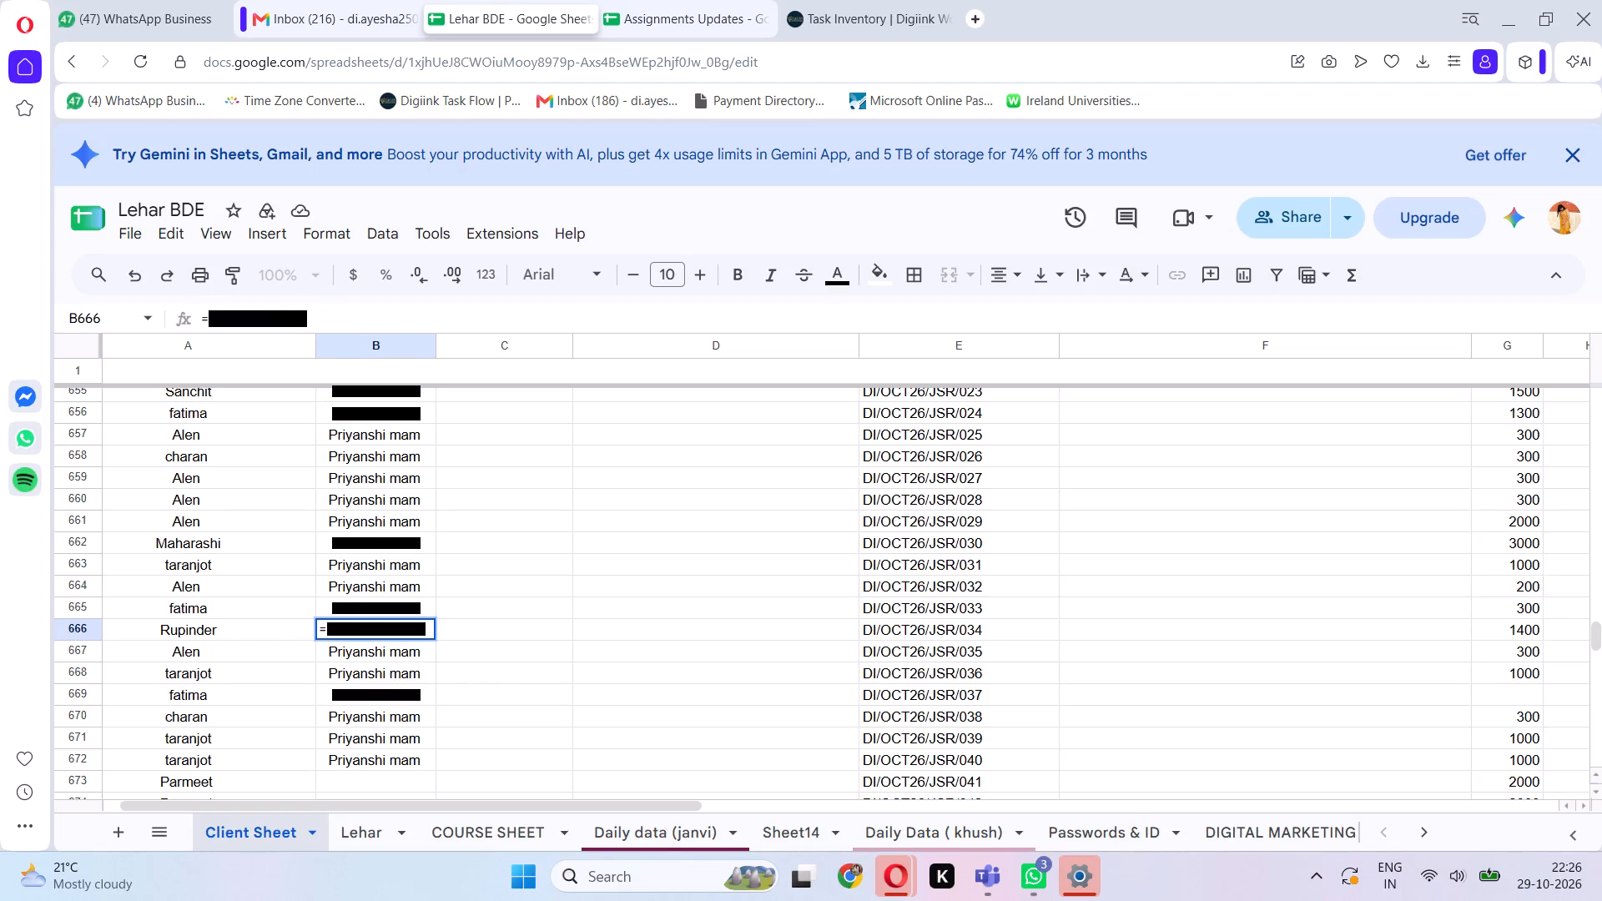
pyautogui.press('Left')
pyautogui.press('Left')
pyautogui.press('Left')
pyautogui.press('BackSpace')
pyautogui.press('BackSpace')
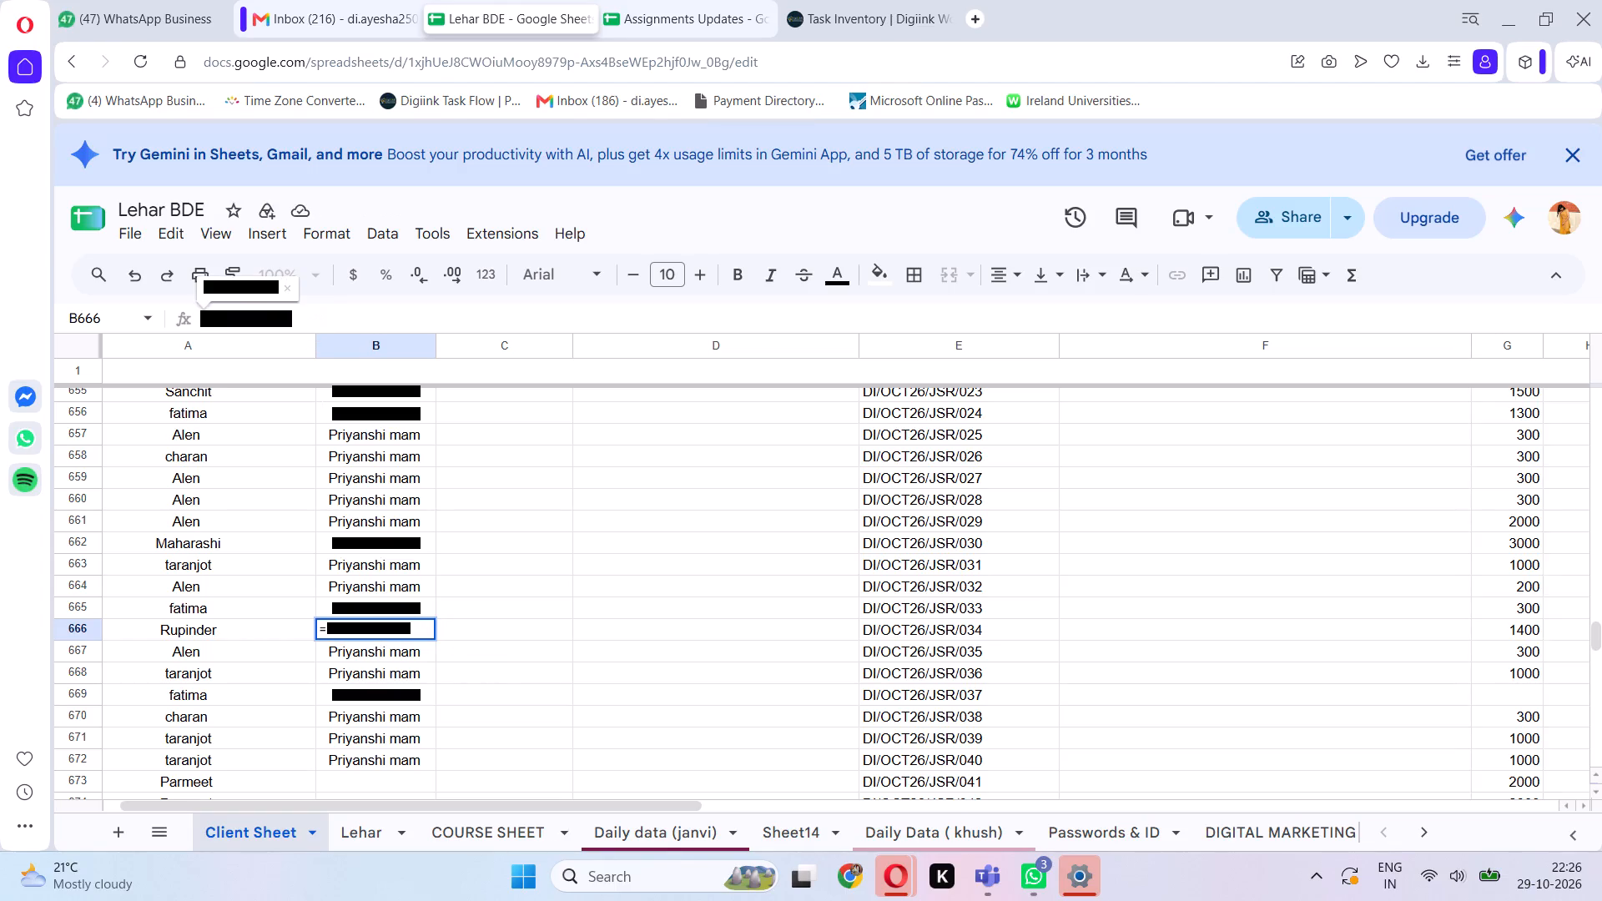
pyautogui.press('Return')
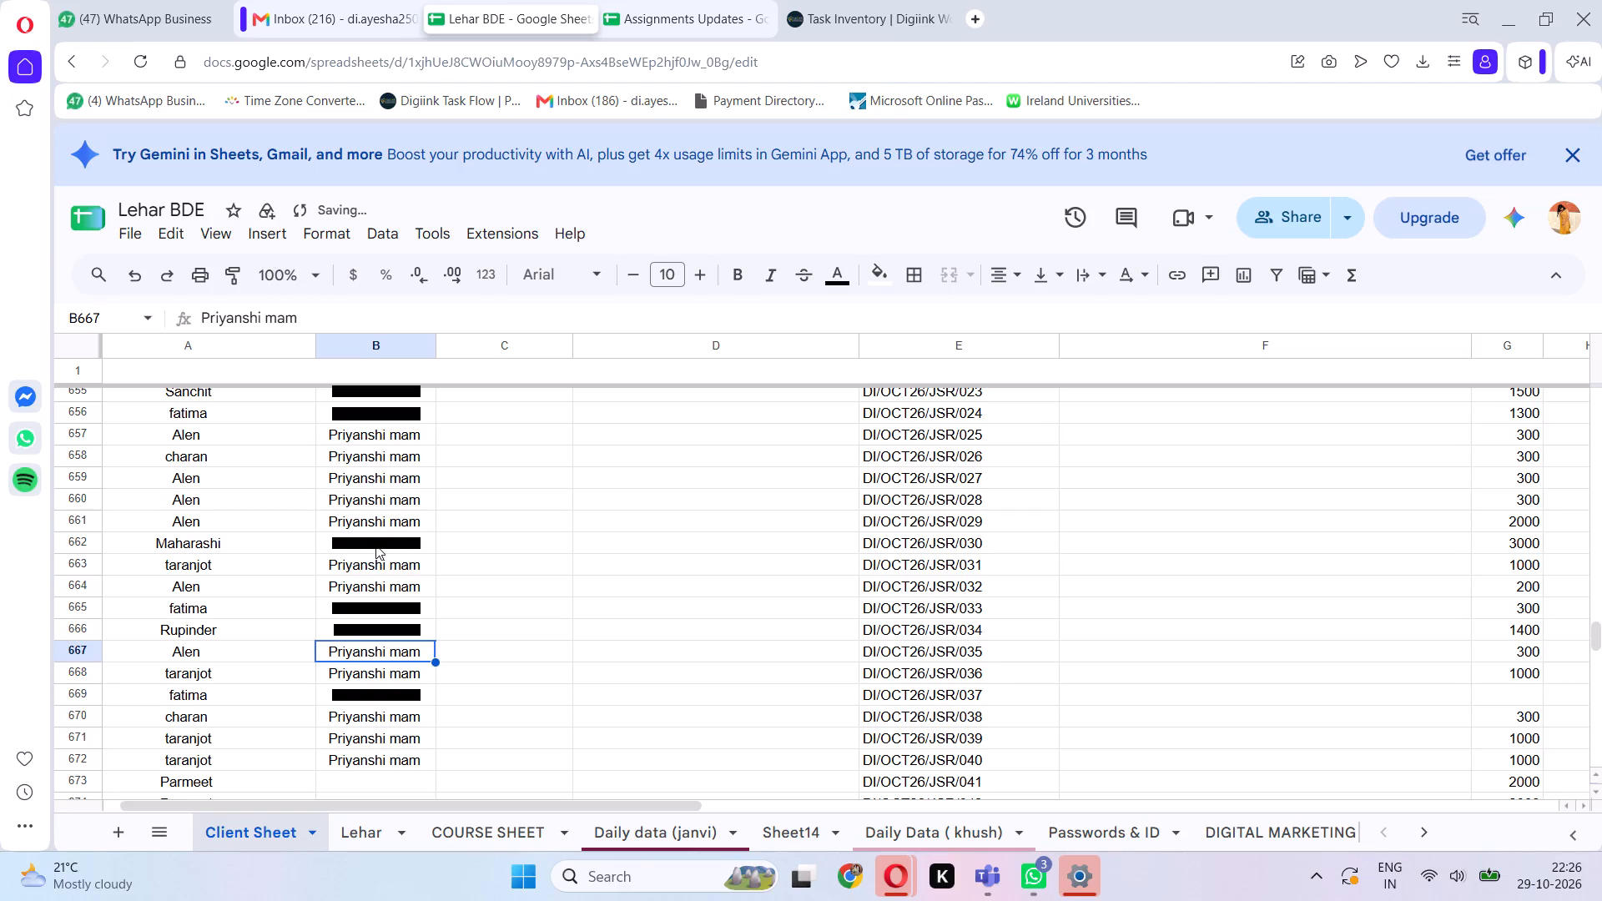
# Go back to the first October 2026 entries in the Client Sheet to check their column B contacts.
pyautogui.scroll(5, 375, 545)
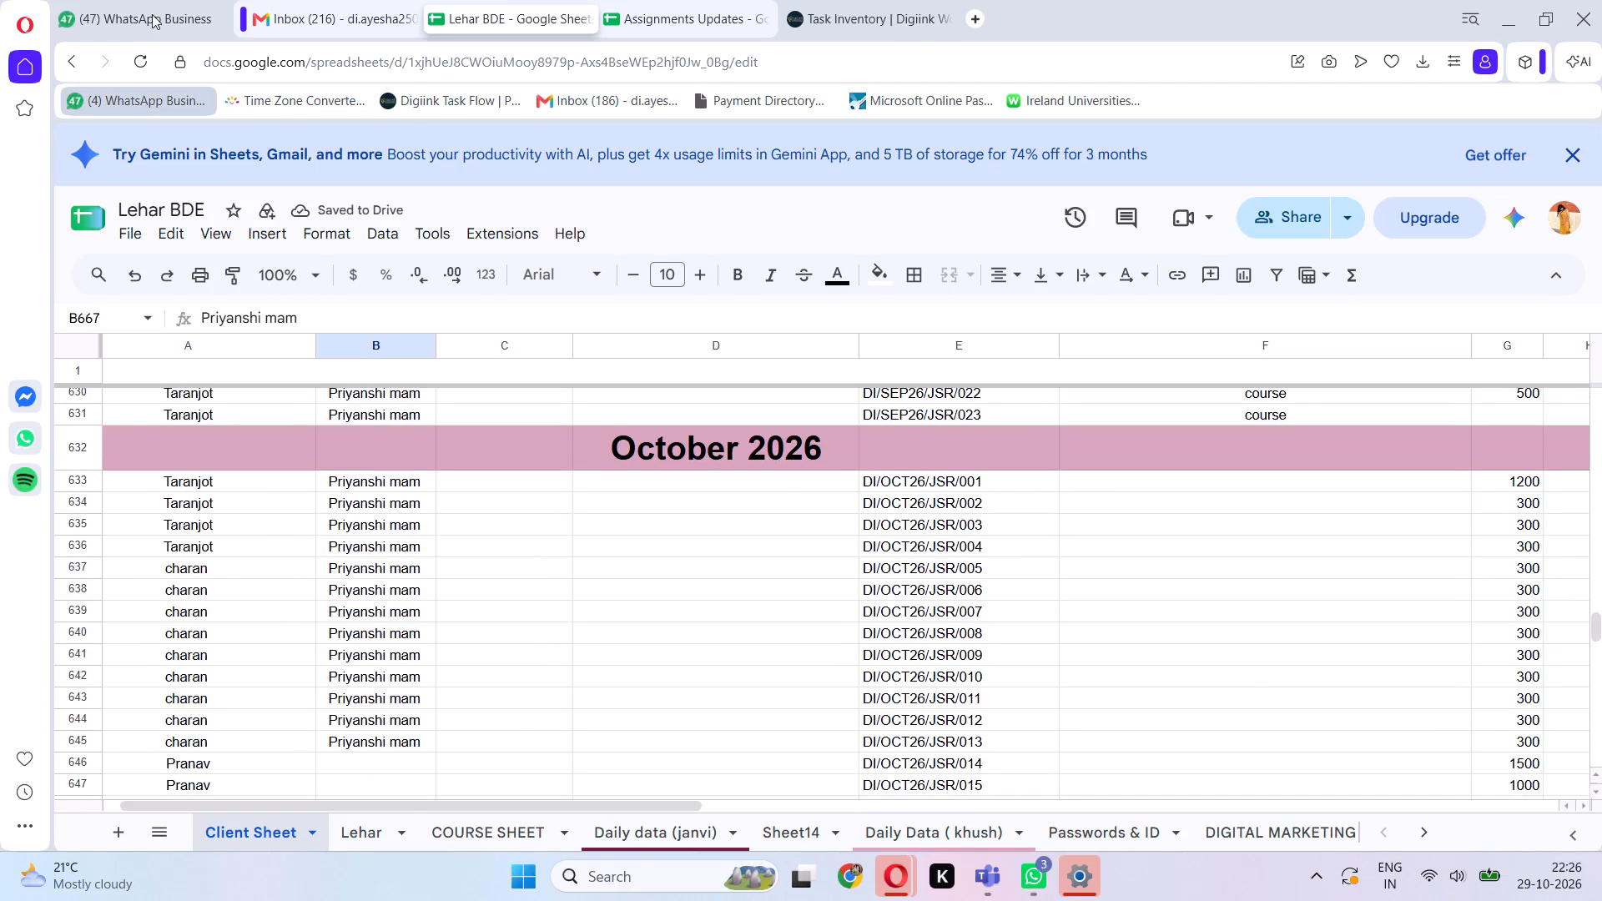
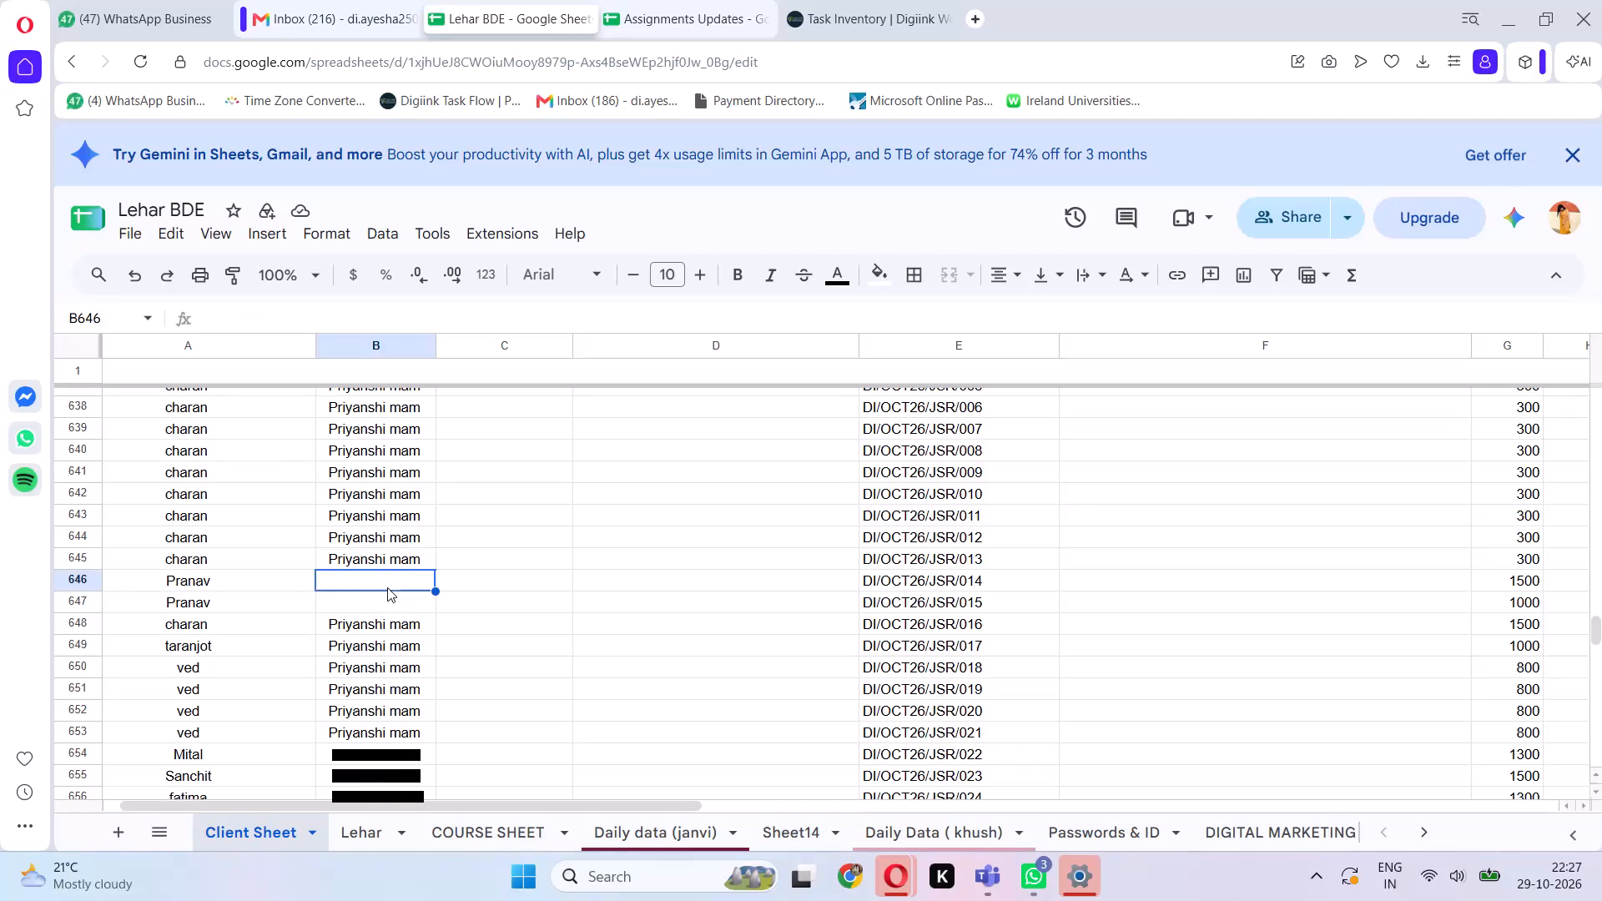
pyautogui.hotkey('ctrl', 'v')
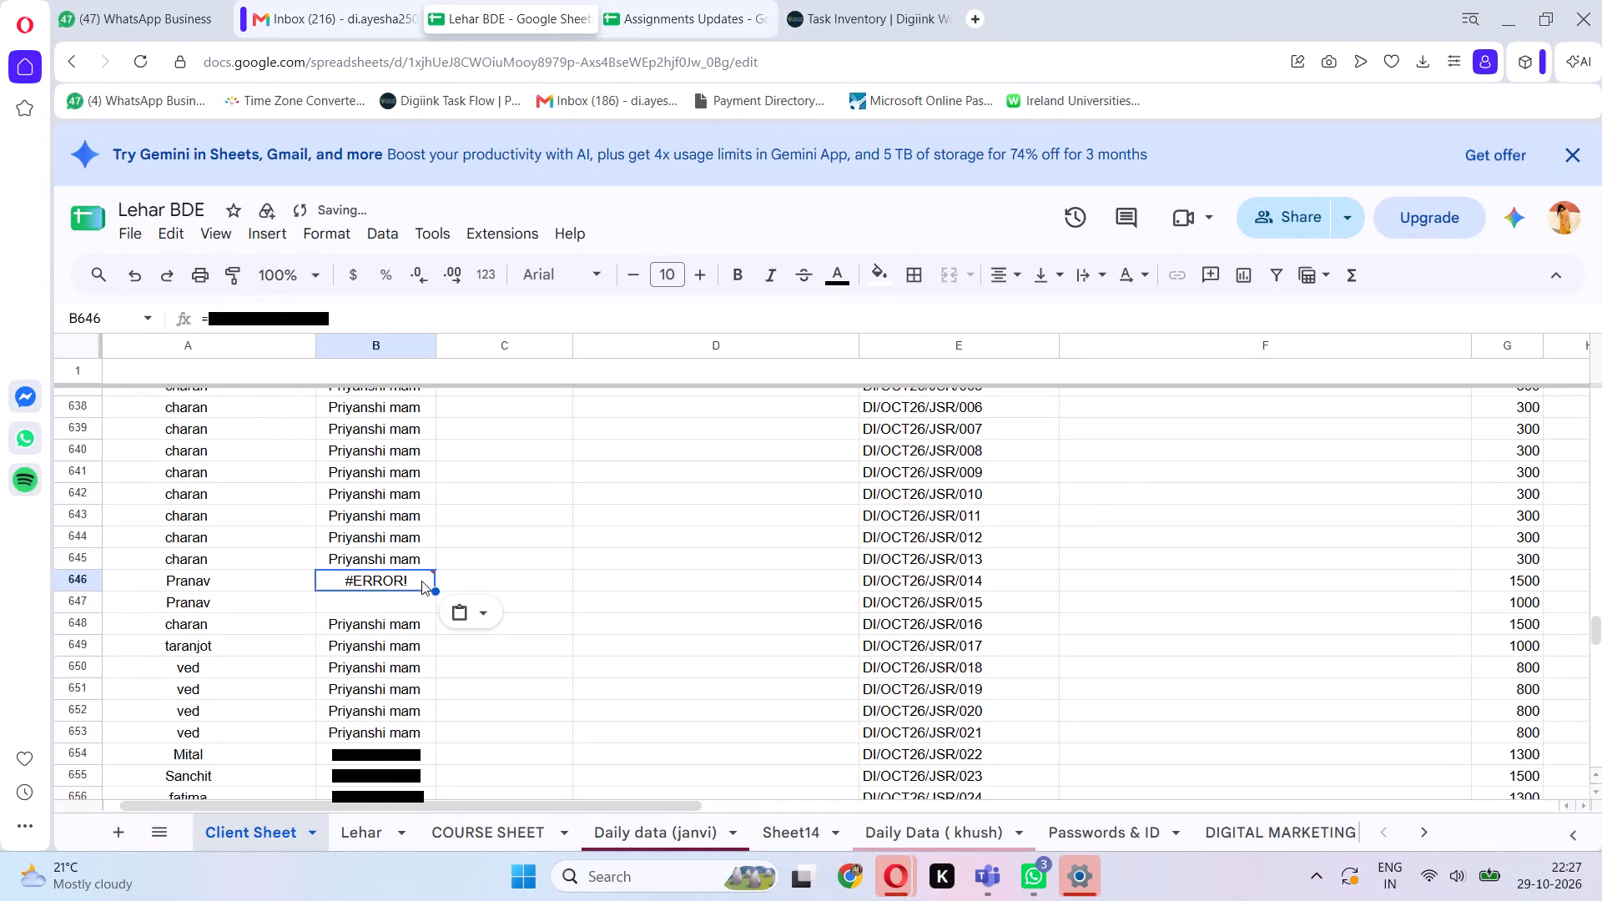
pyautogui.click(297, 318)
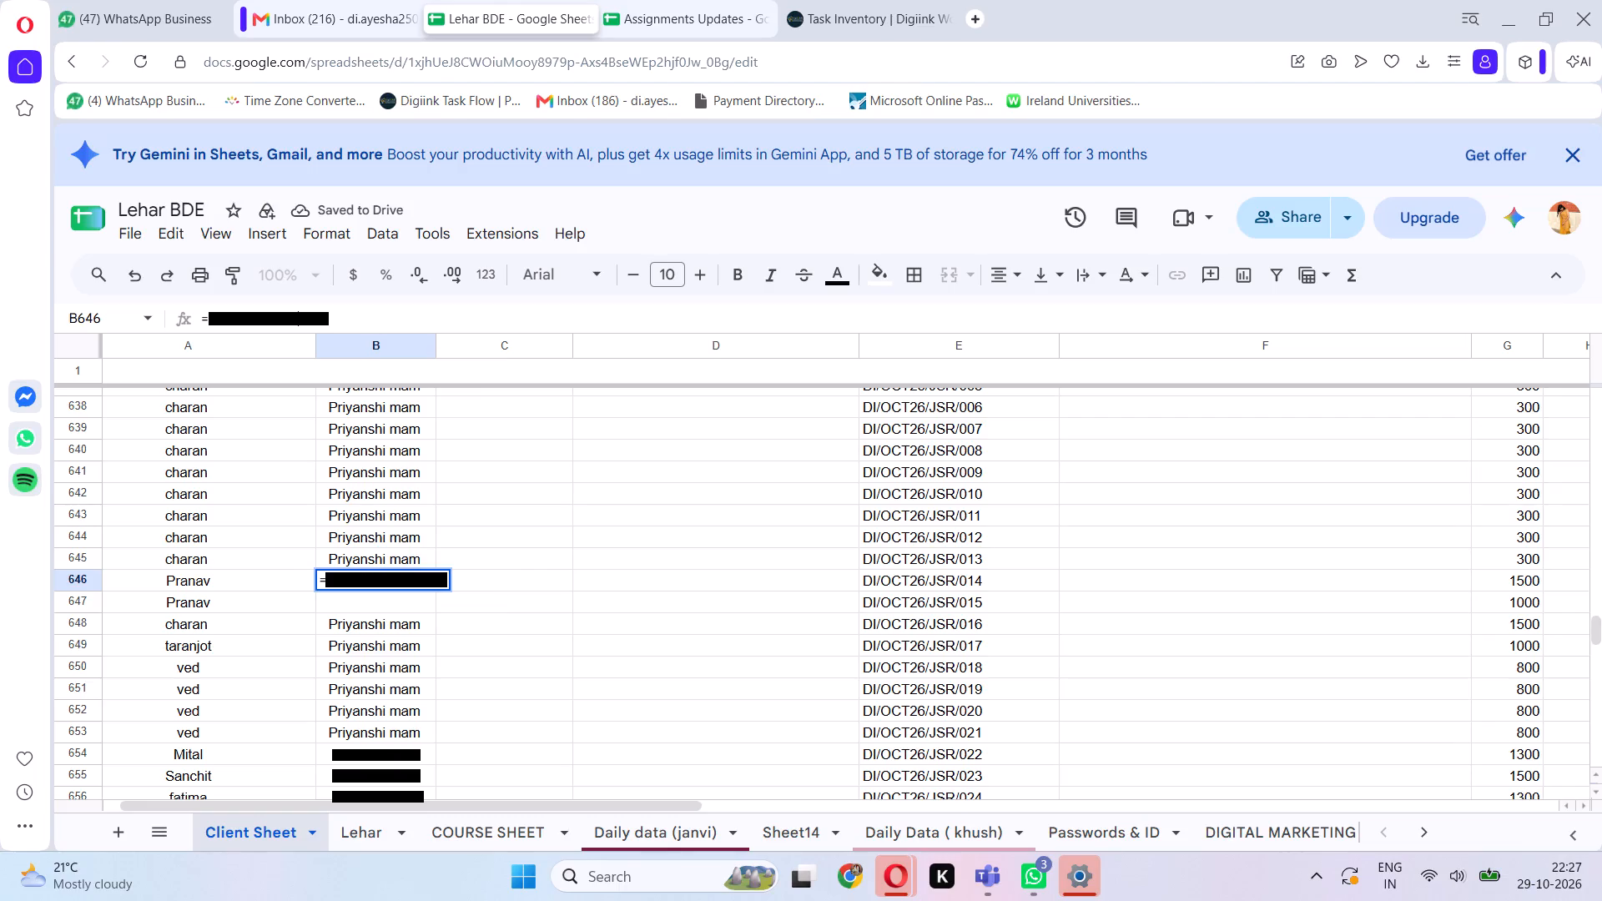
pyautogui.press('BackSpace')
pyautogui.press('Left')
pyautogui.press('Left')
pyautogui.press('Left')
pyautogui.press('BackSpace')
pyautogui.press('Left')
pyautogui.press('Right')
pyautogui.press('BackSpace')
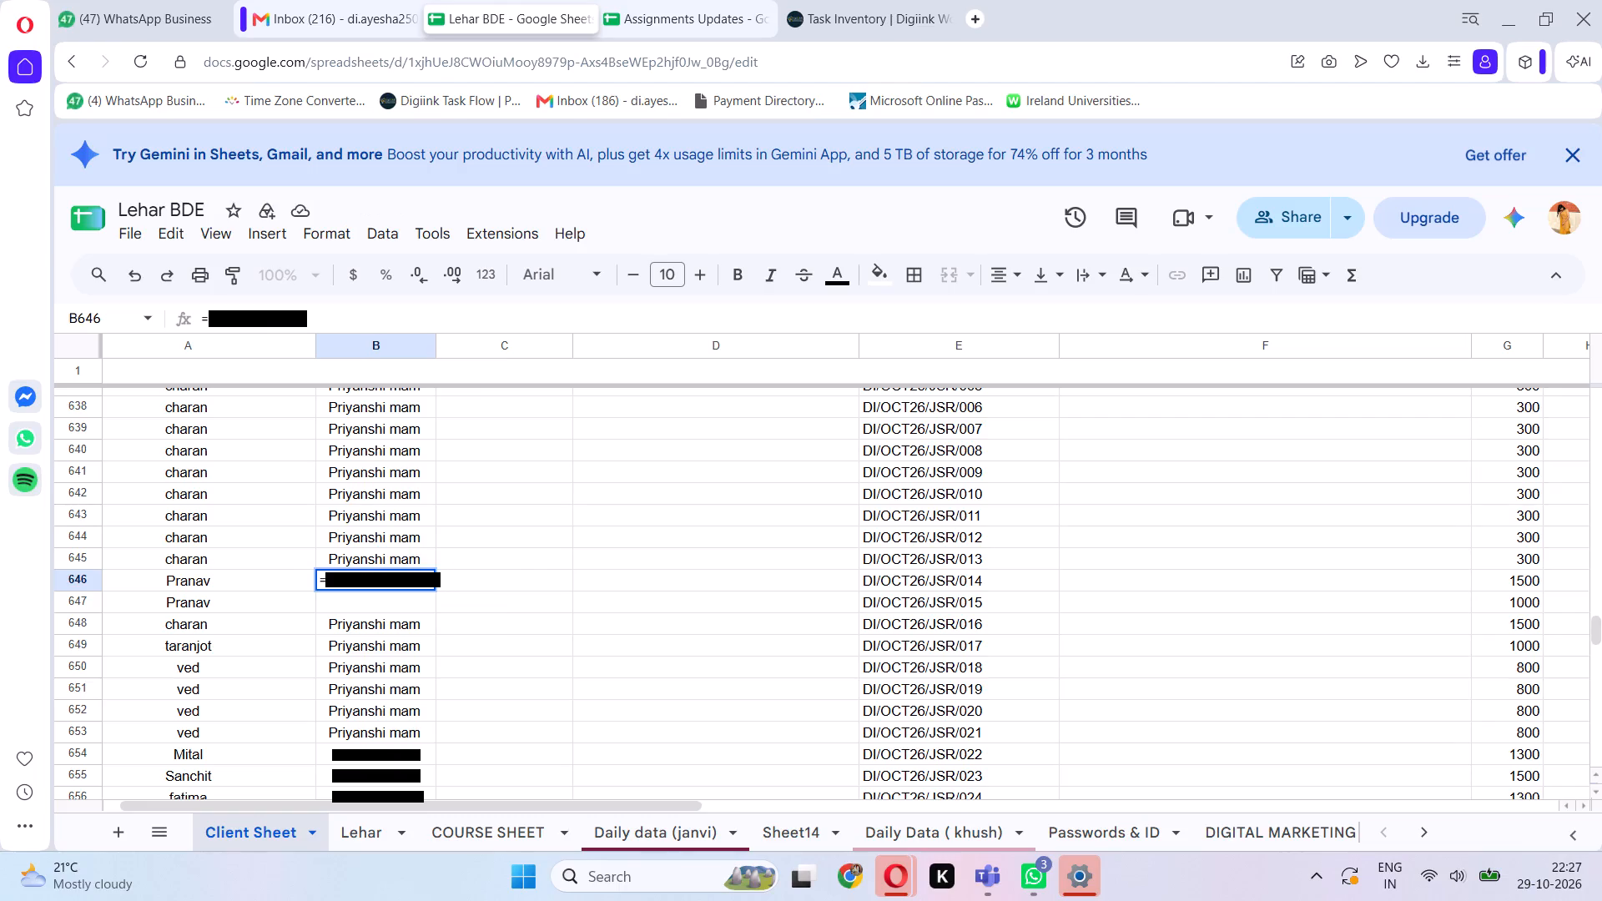
pyautogui.press('Left')
pyautogui.press('Left')
pyautogui.press('Left')
pyautogui.press('BackSpace')
pyautogui.press('BackSpace')
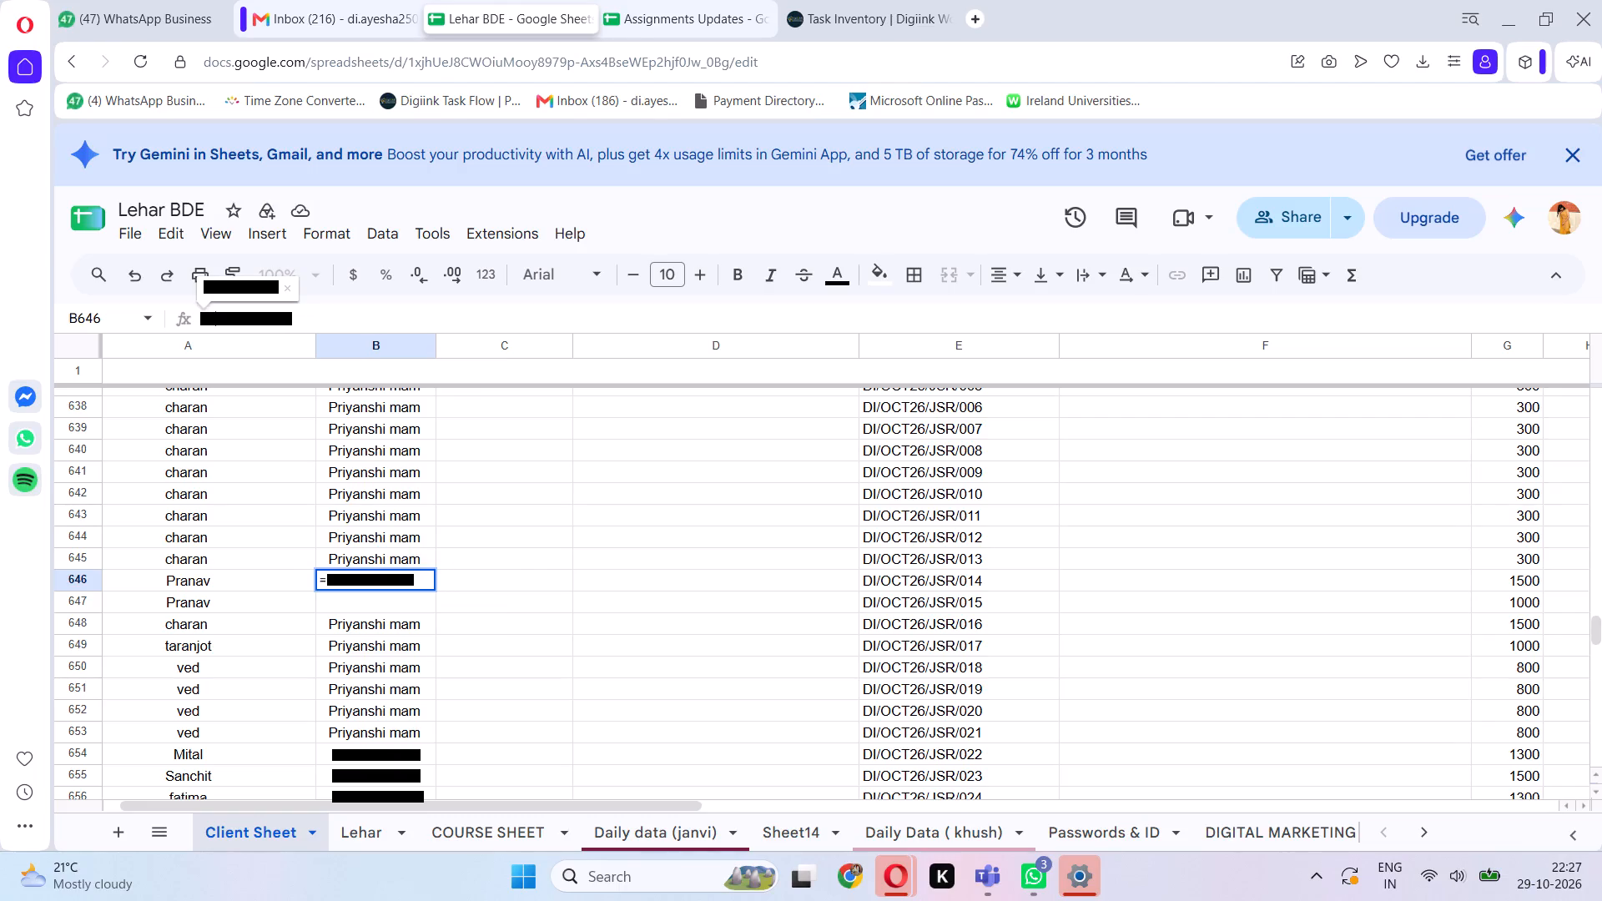
pyautogui.press('Return')
pyautogui.press('Up')
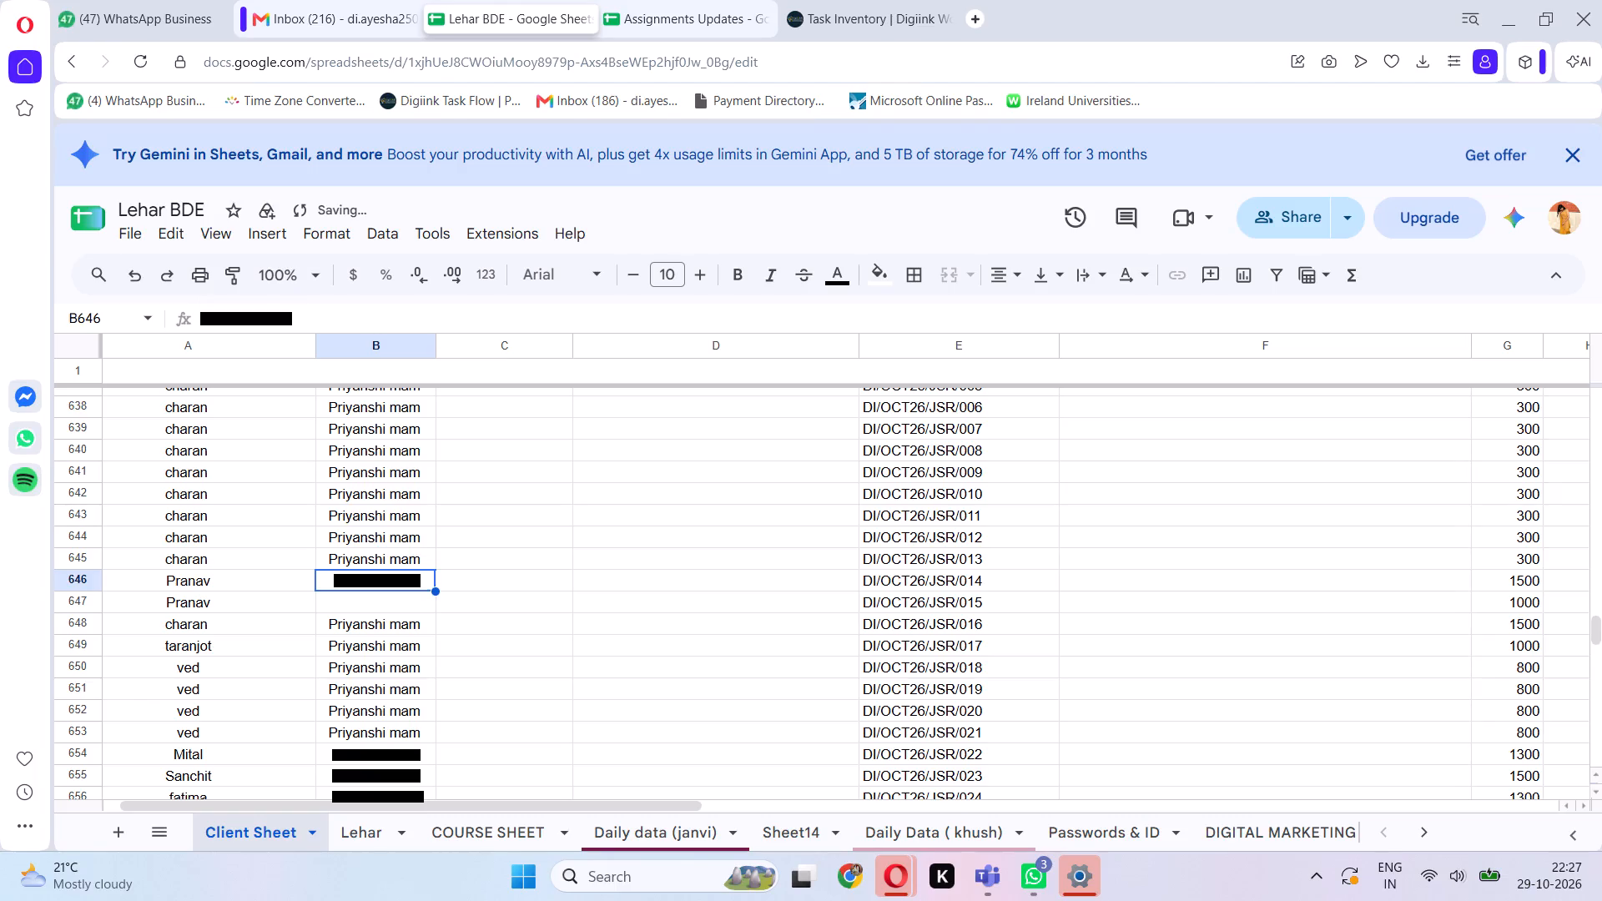
pyautogui.hotkey('ctrl', 'c')
pyautogui.press('Down')
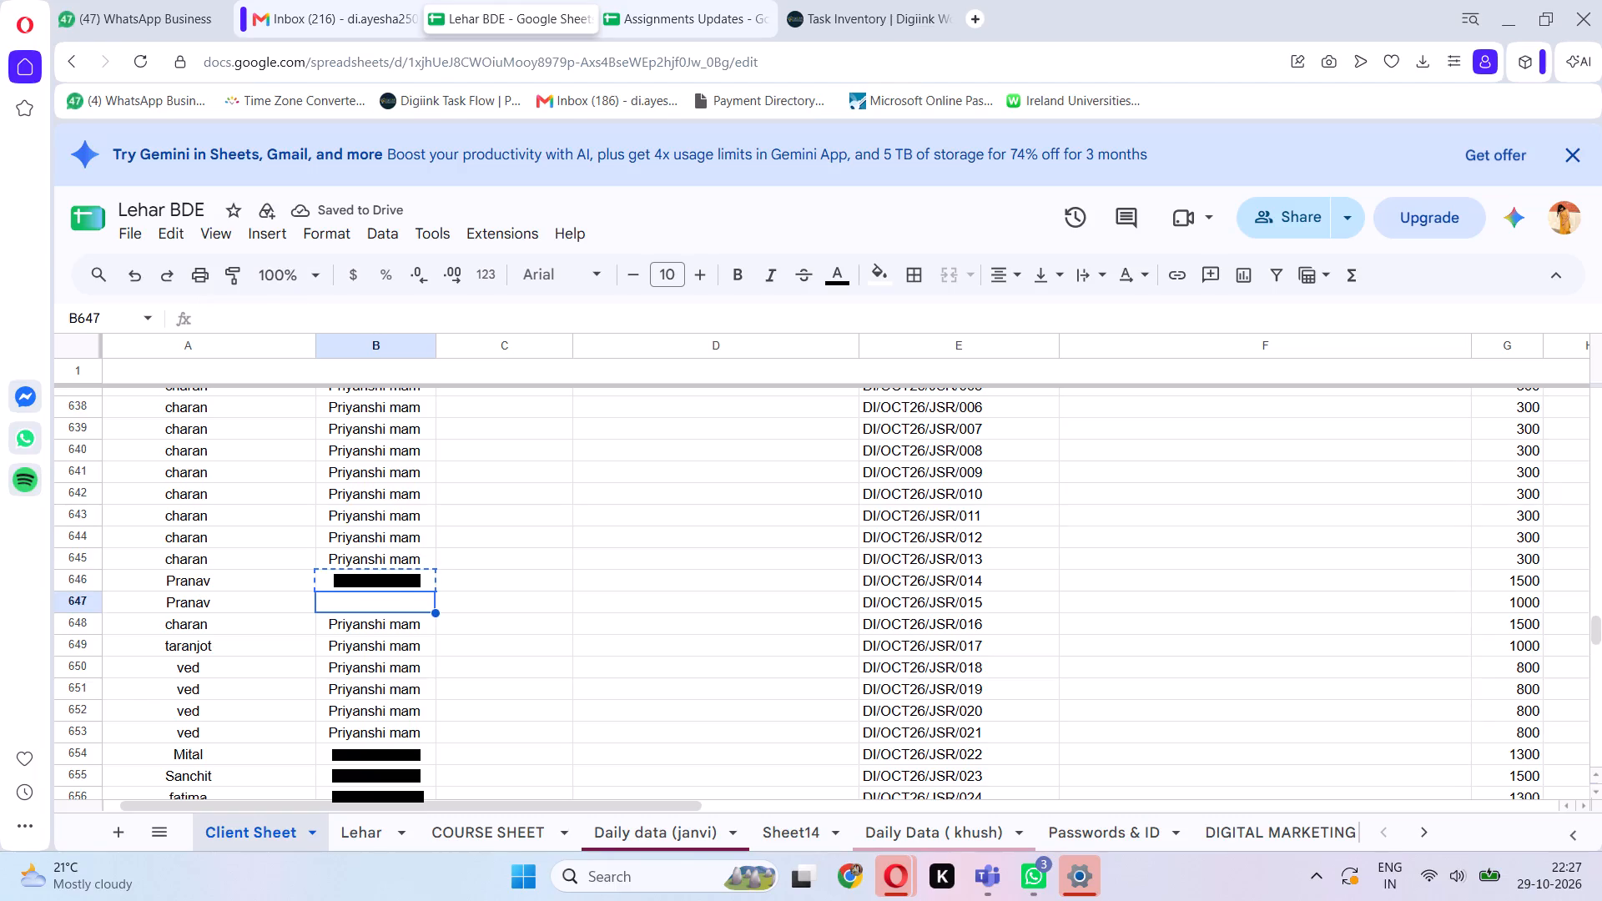
pyautogui.hotkey('ctrl', 'v')
# Go to the empty client contact cell in column B for DI/OCT26/JSR/041.
pyautogui.scroll(-2, 297, 318)
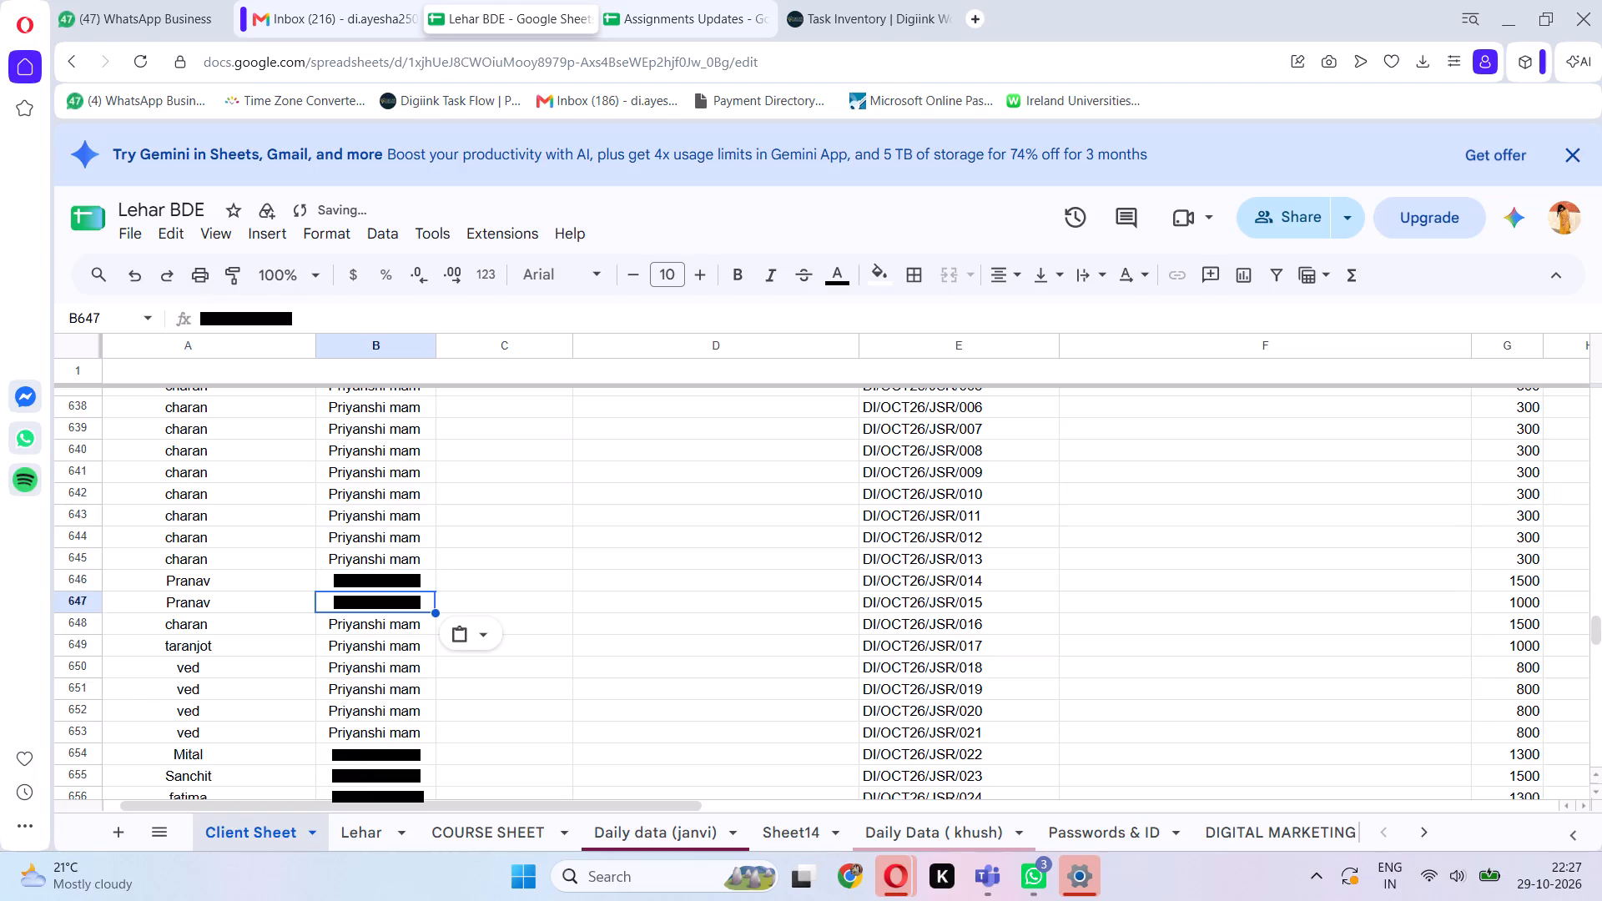
pyautogui.scroll(-2, 297, 318)
pyautogui.scroll(-3, 365, 654)
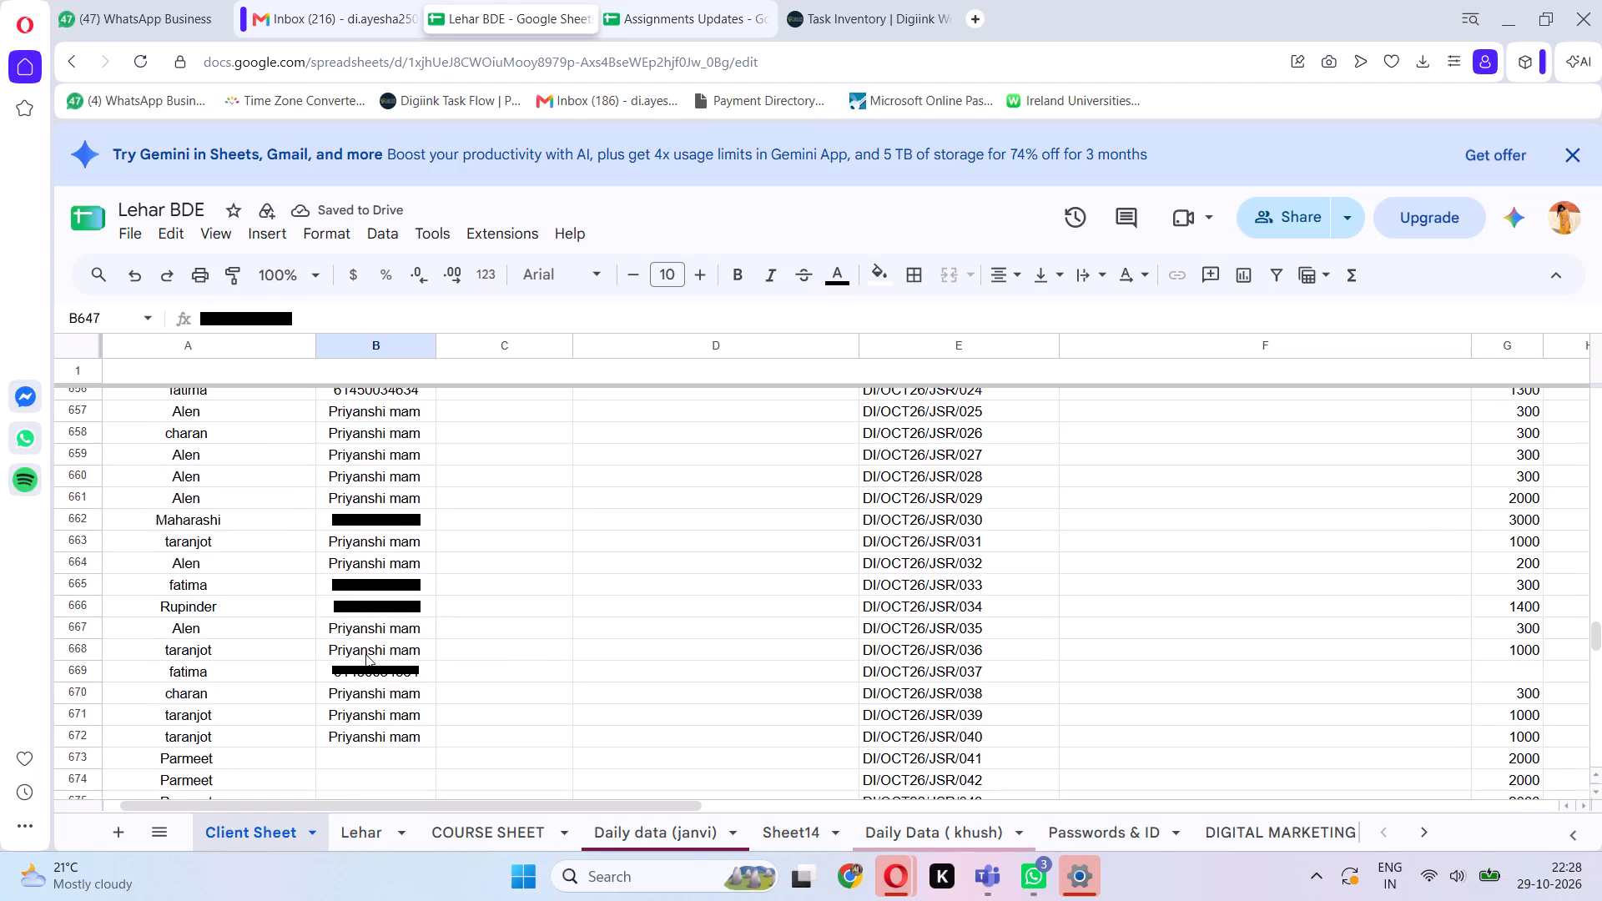
pyautogui.scroll(-3, 365, 654)
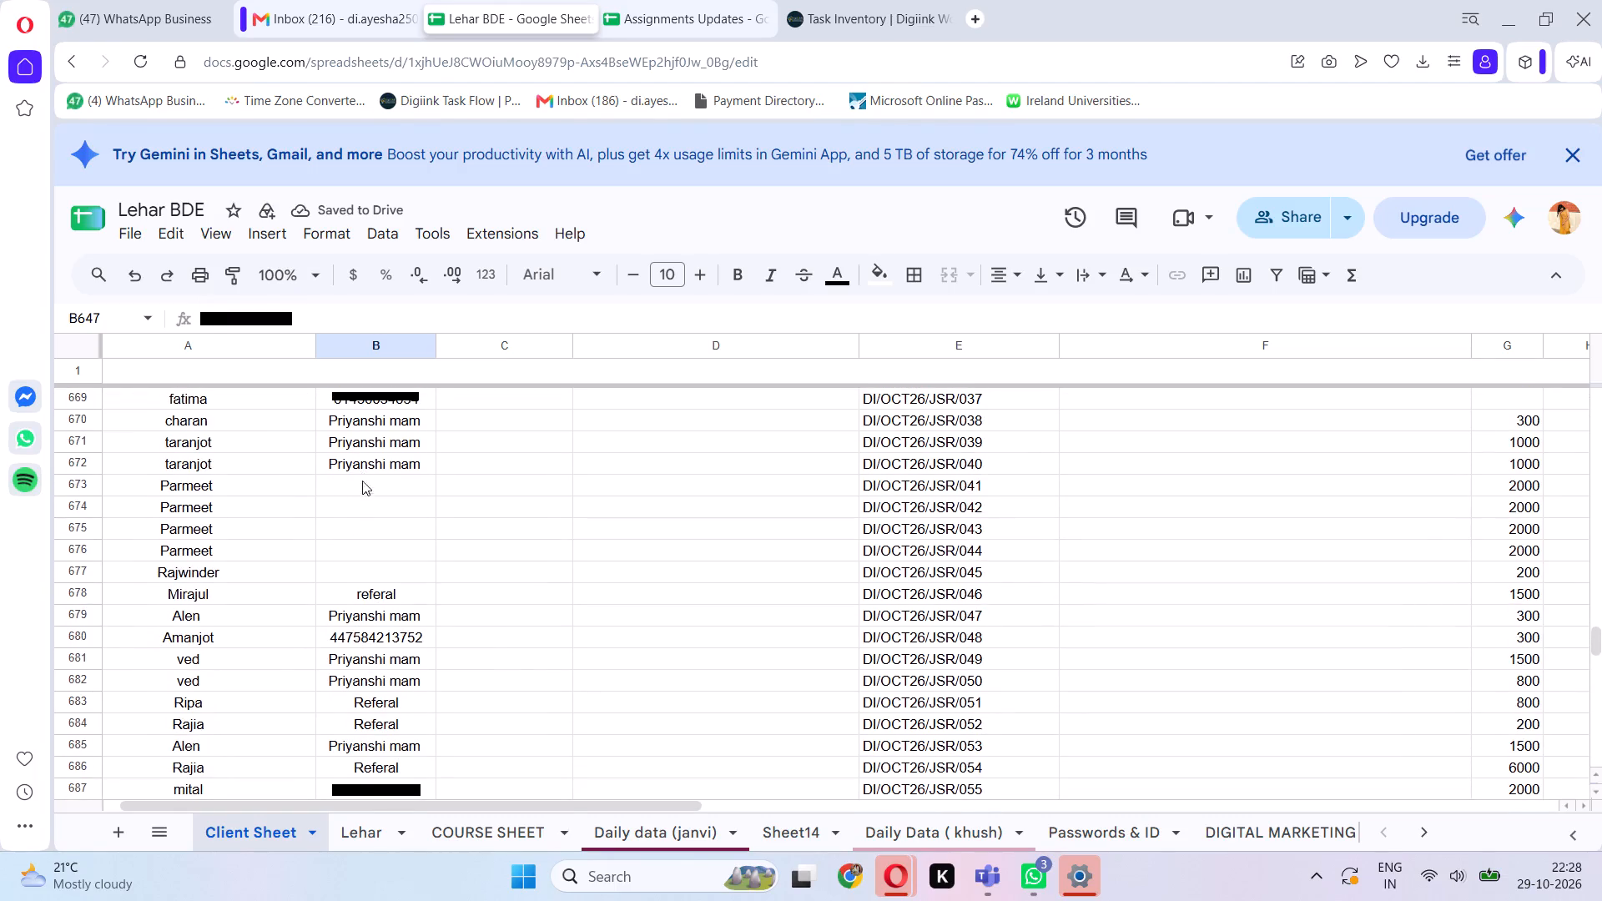
pyautogui.click(362, 483)
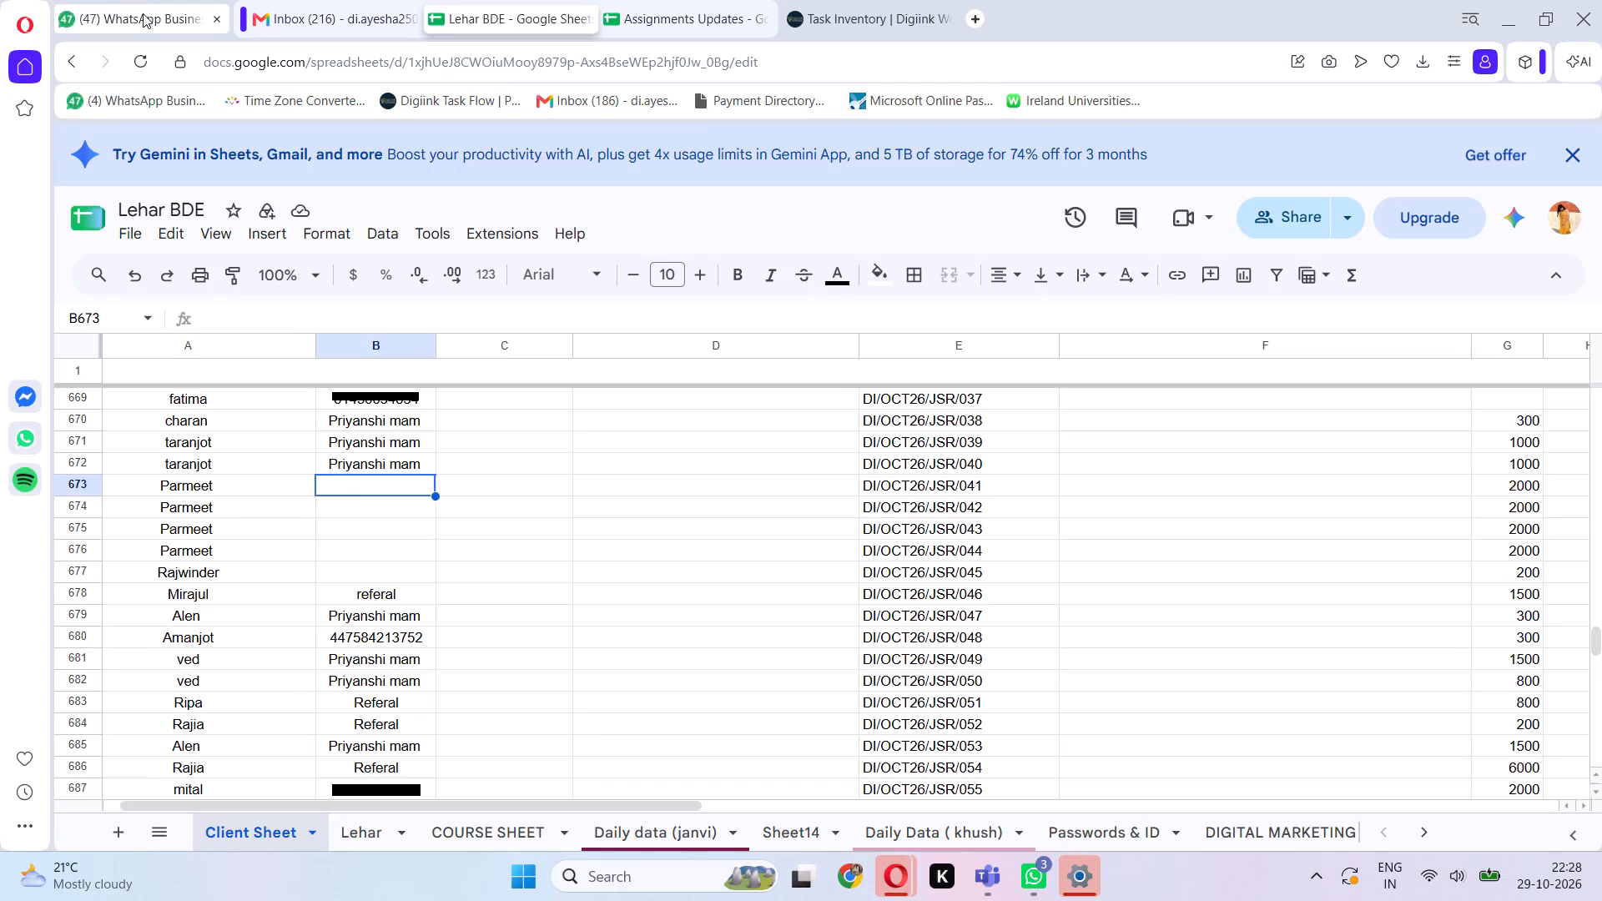
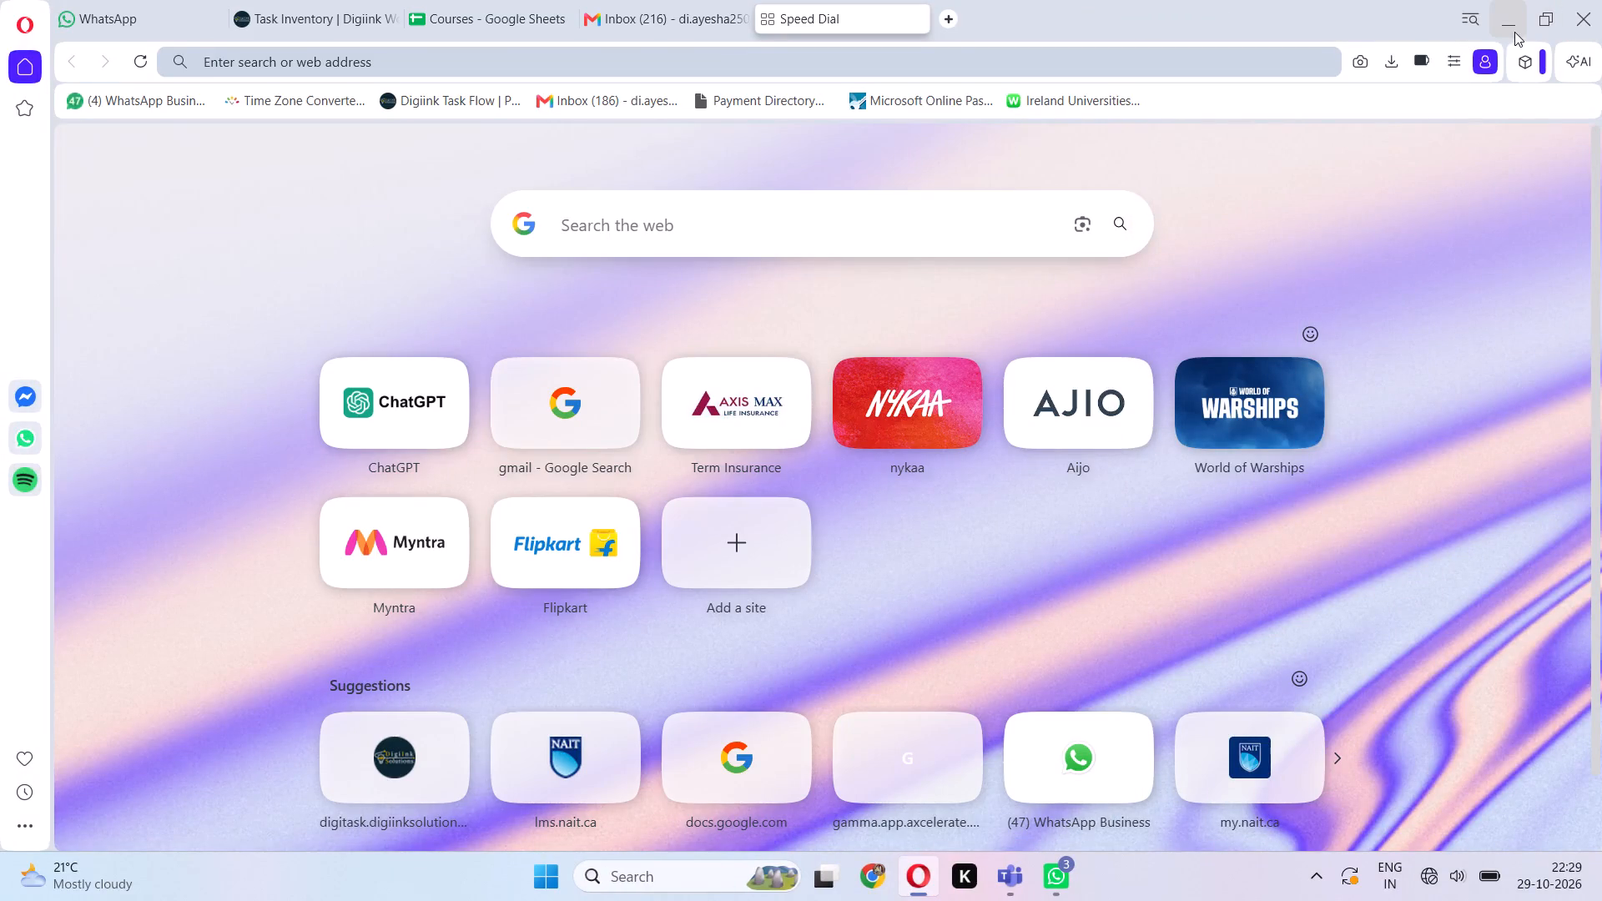
# Close the Opera browser window with all its open tabs.
pyautogui.click(1101, 134)
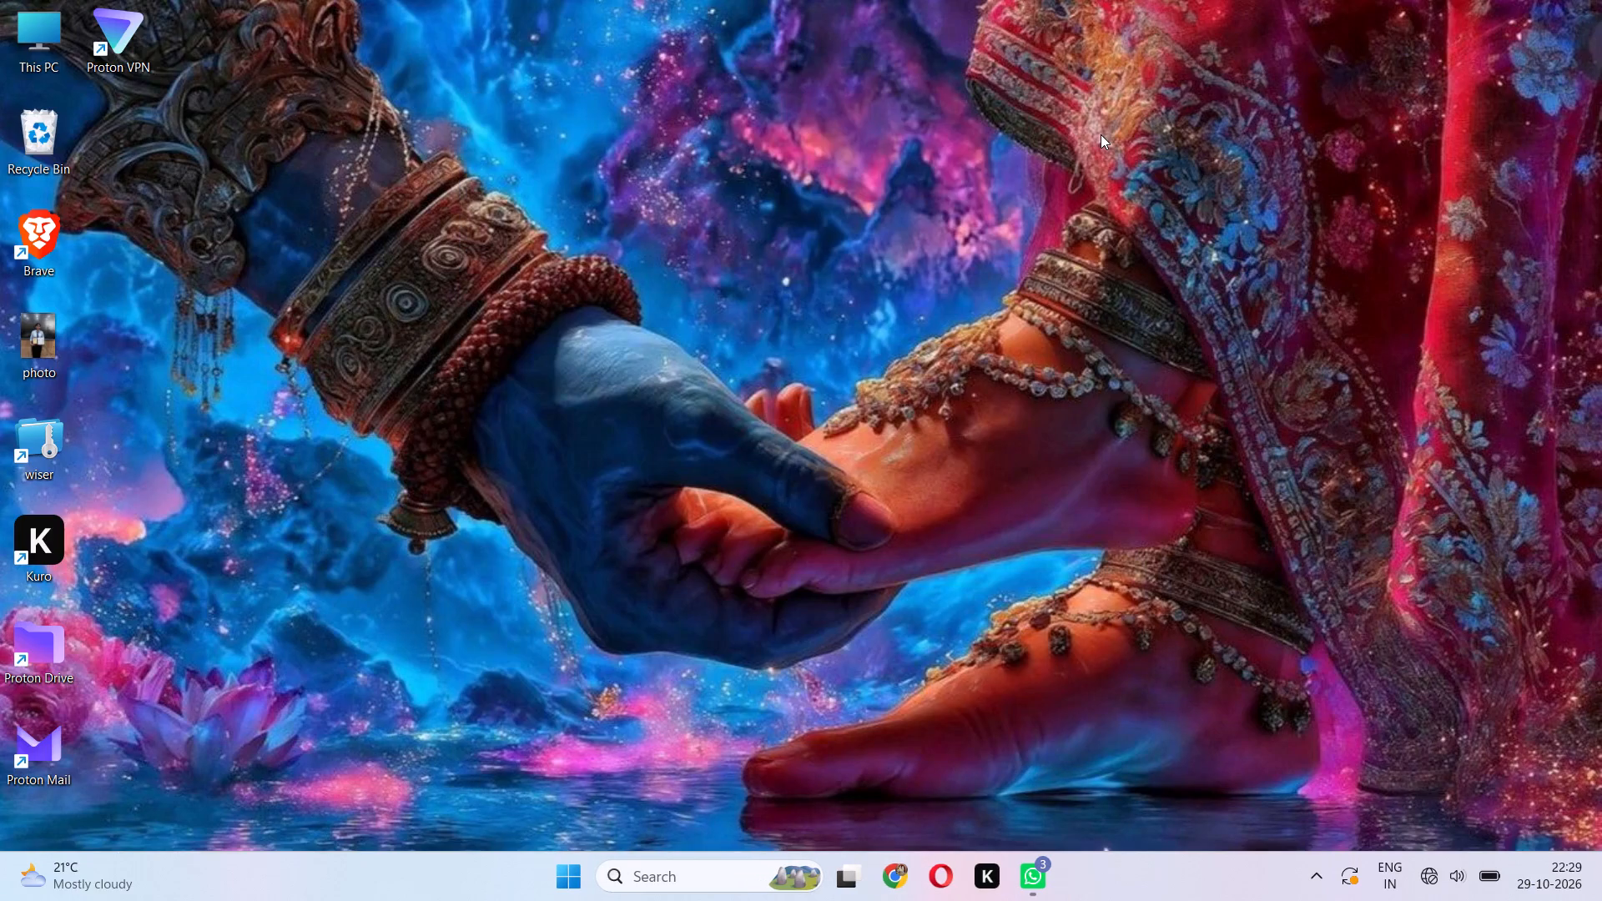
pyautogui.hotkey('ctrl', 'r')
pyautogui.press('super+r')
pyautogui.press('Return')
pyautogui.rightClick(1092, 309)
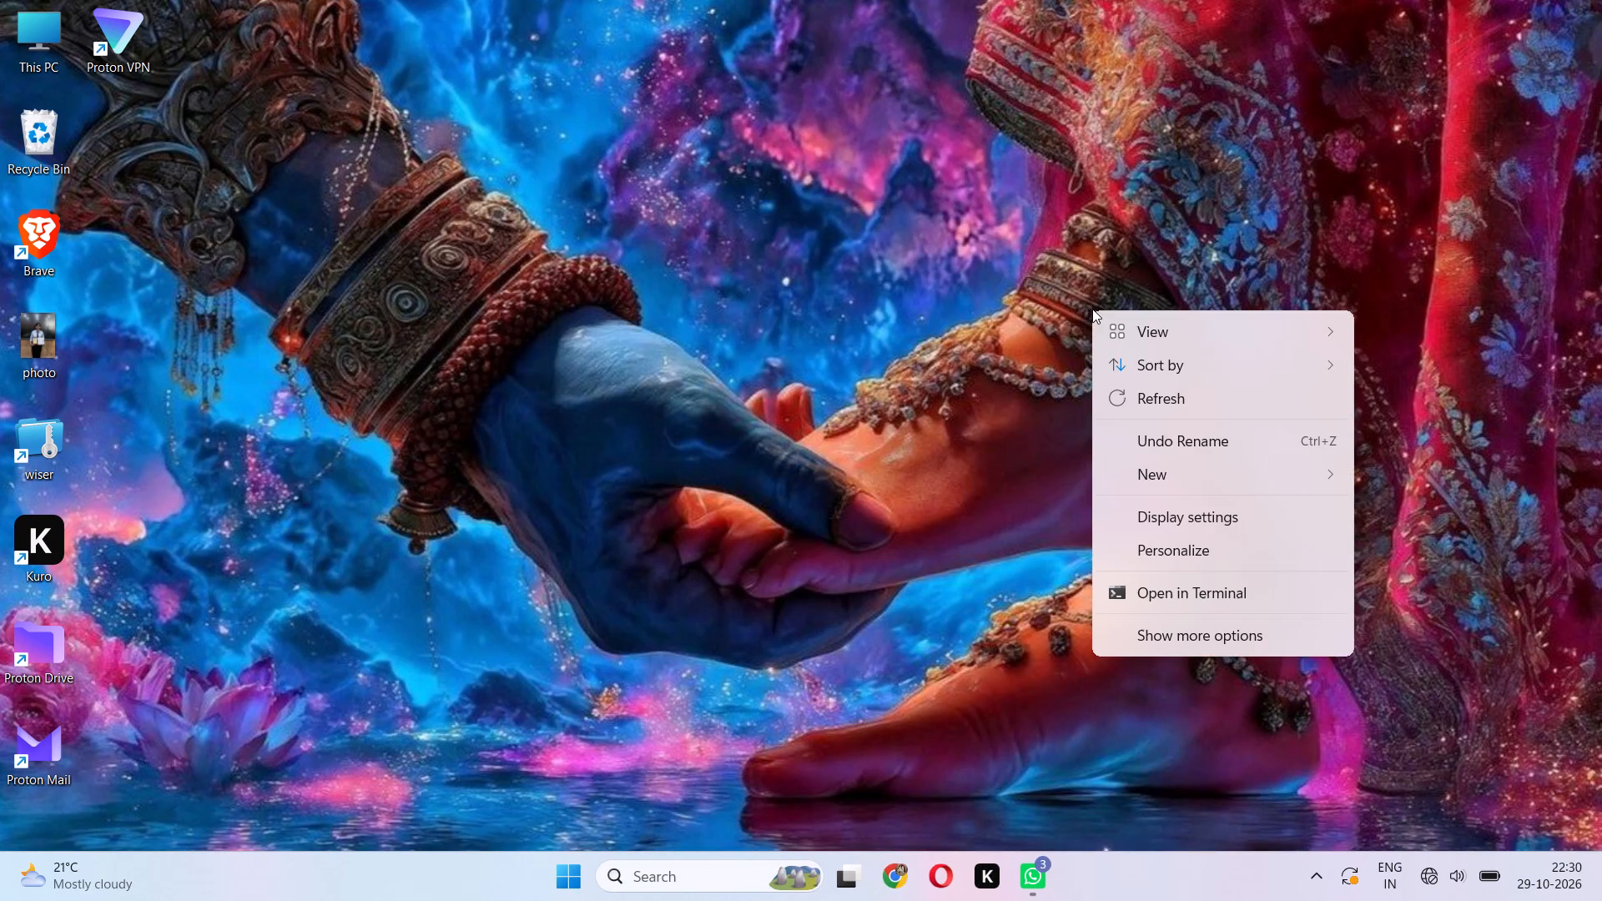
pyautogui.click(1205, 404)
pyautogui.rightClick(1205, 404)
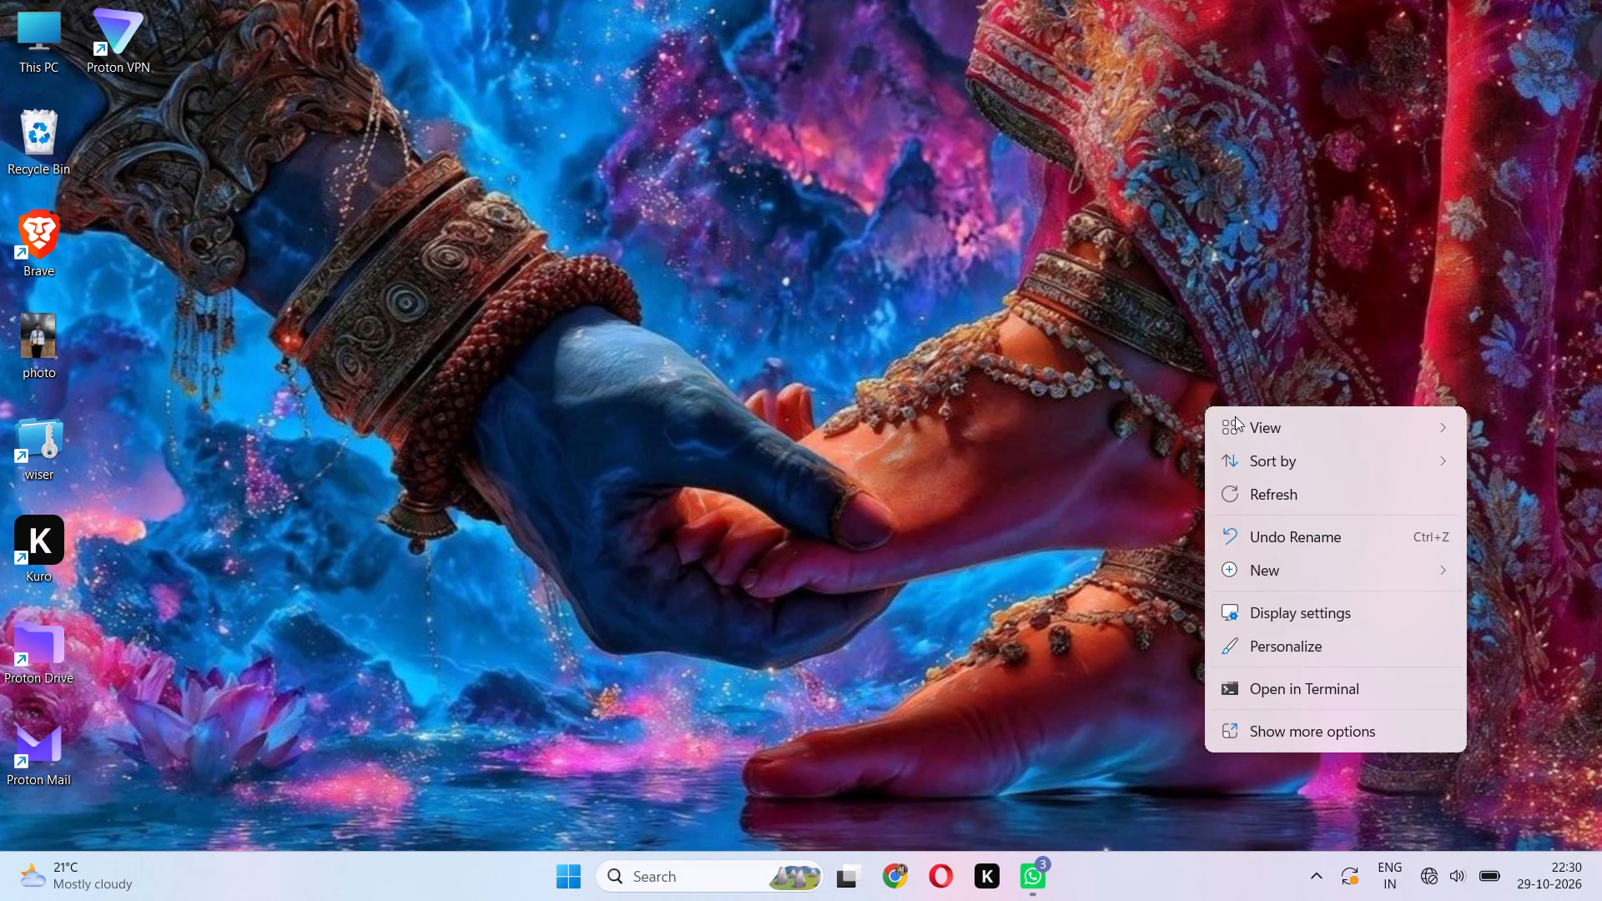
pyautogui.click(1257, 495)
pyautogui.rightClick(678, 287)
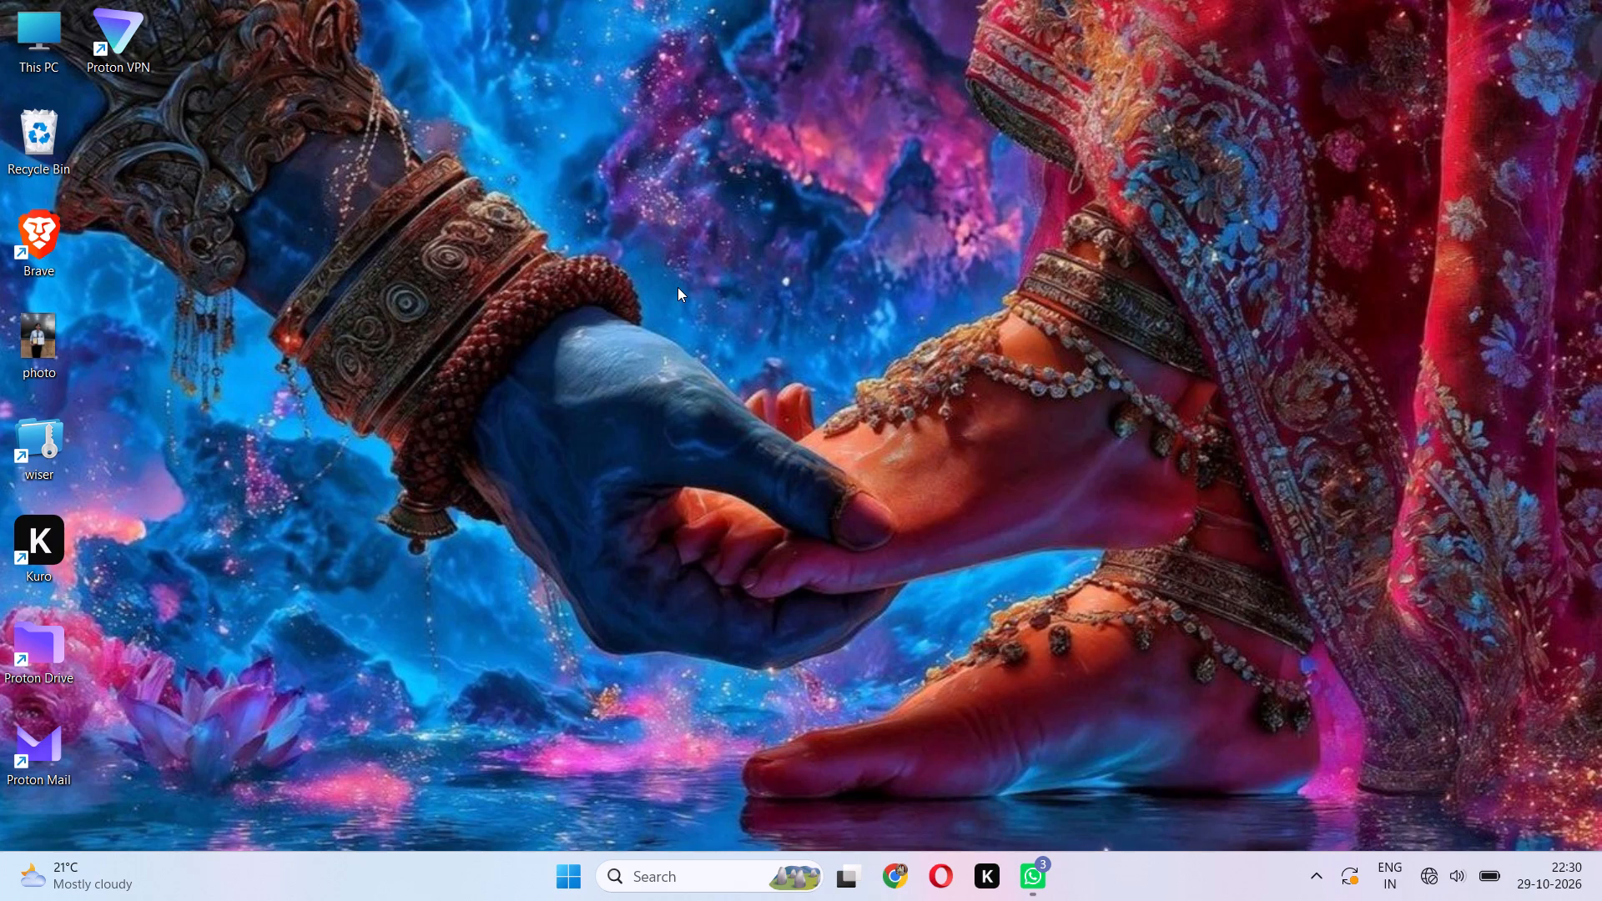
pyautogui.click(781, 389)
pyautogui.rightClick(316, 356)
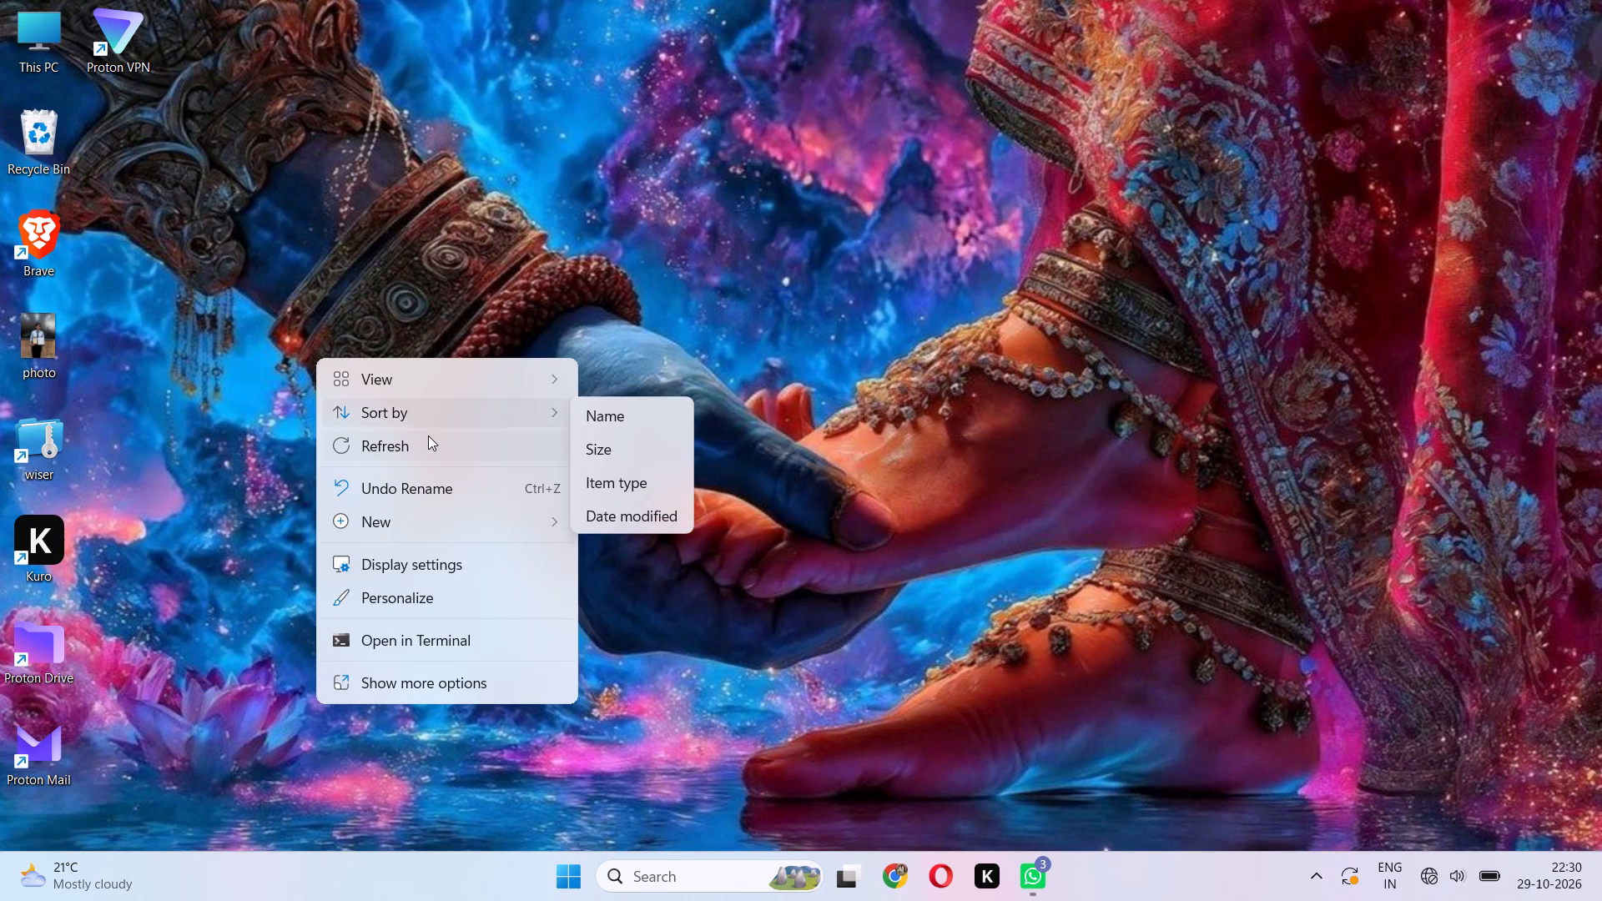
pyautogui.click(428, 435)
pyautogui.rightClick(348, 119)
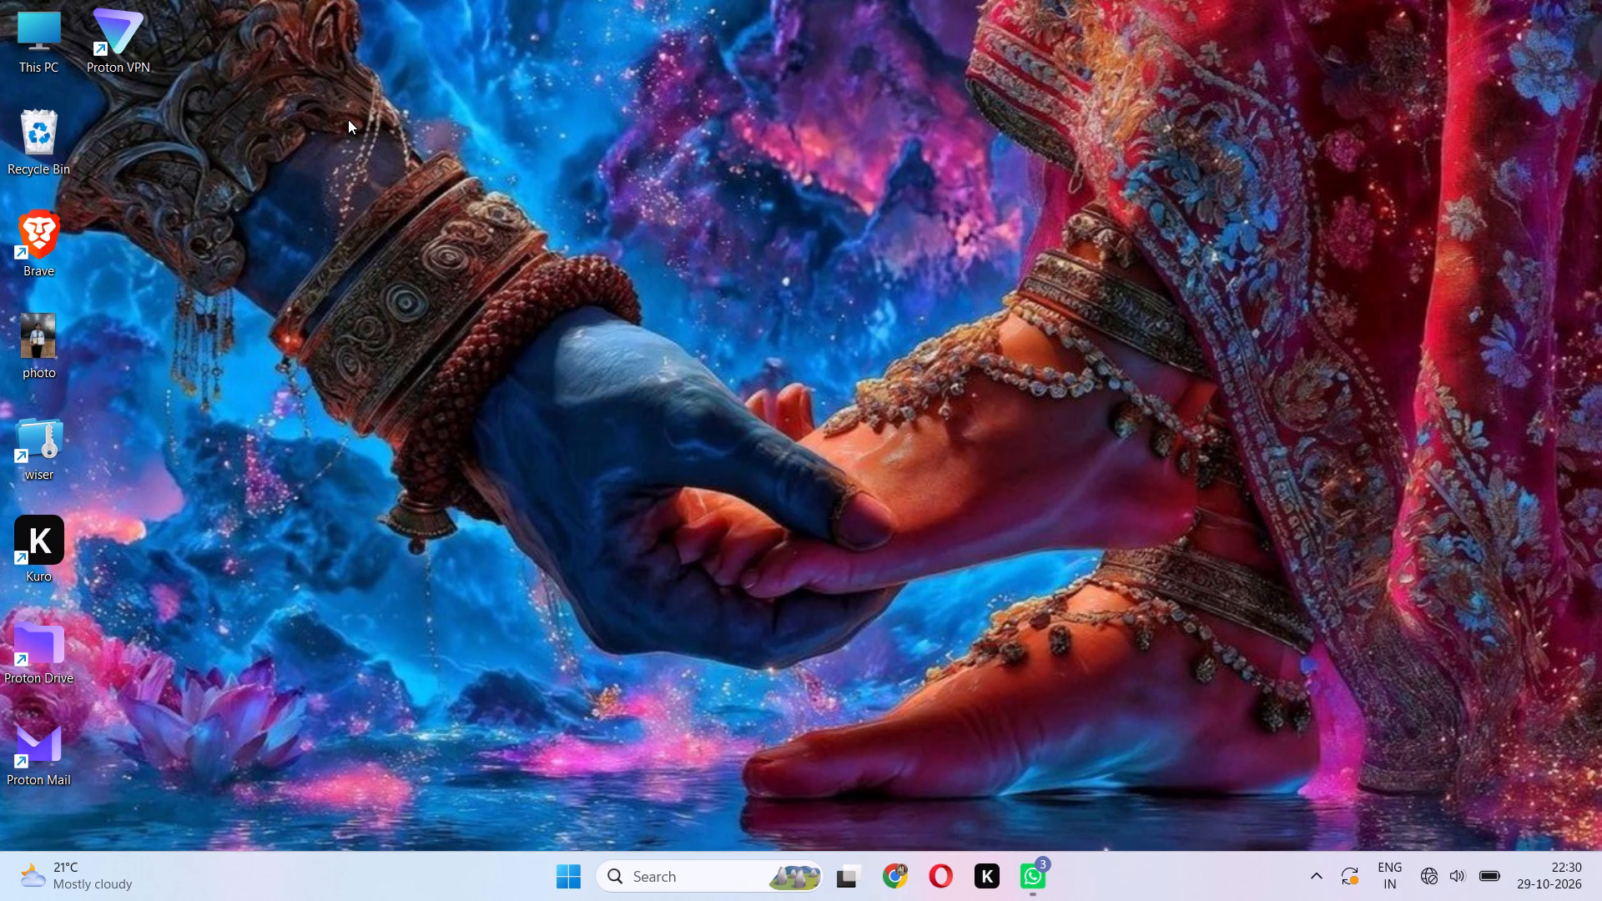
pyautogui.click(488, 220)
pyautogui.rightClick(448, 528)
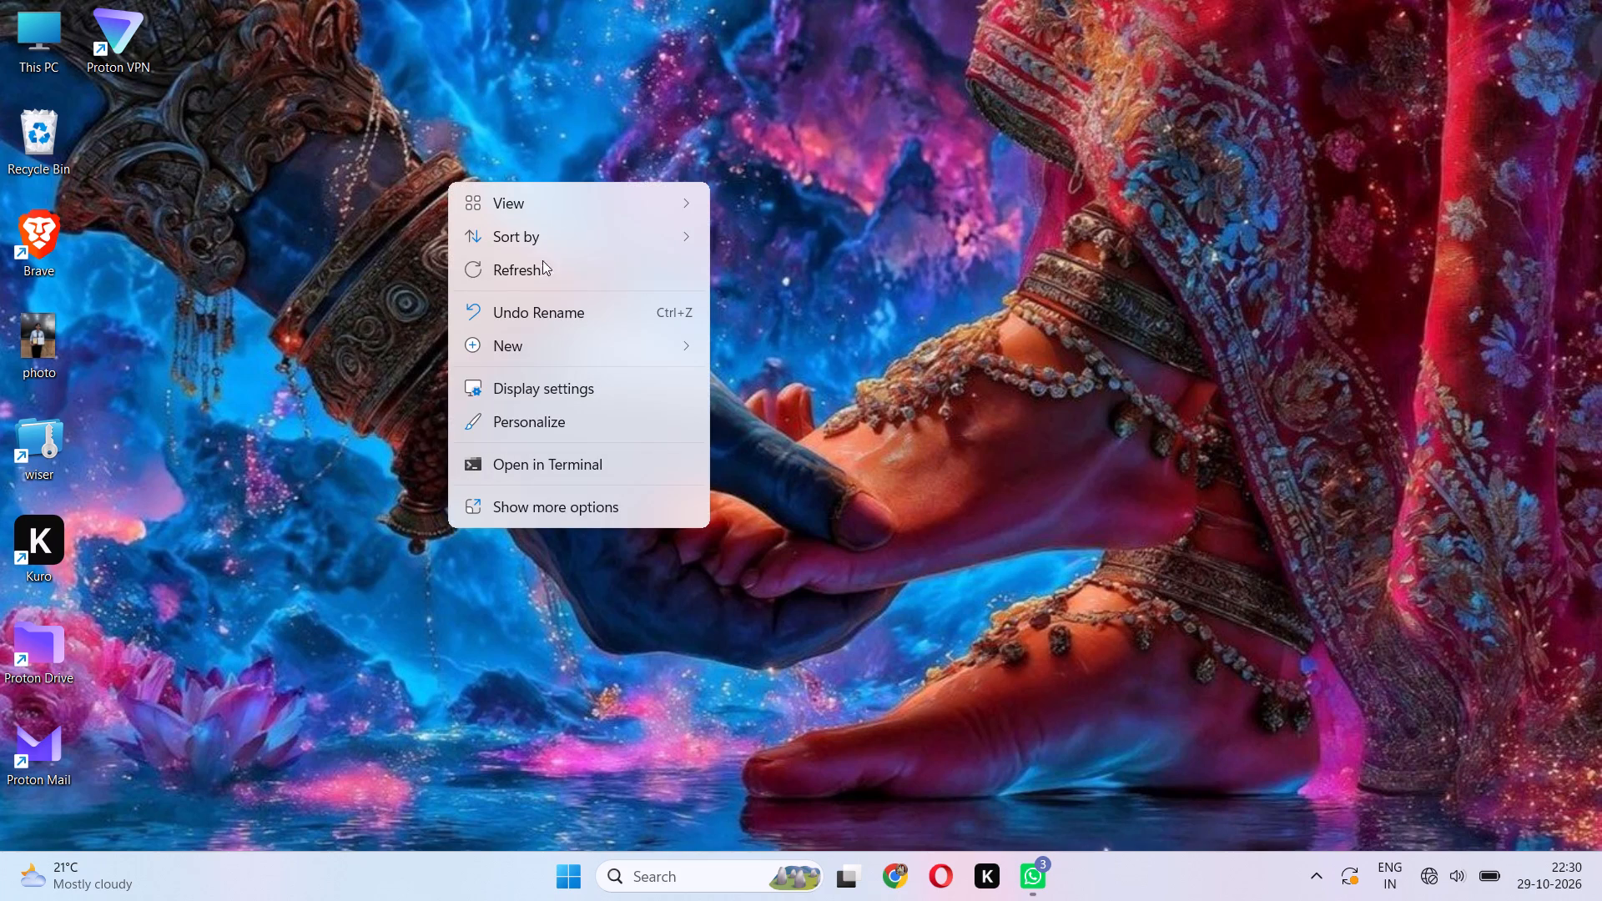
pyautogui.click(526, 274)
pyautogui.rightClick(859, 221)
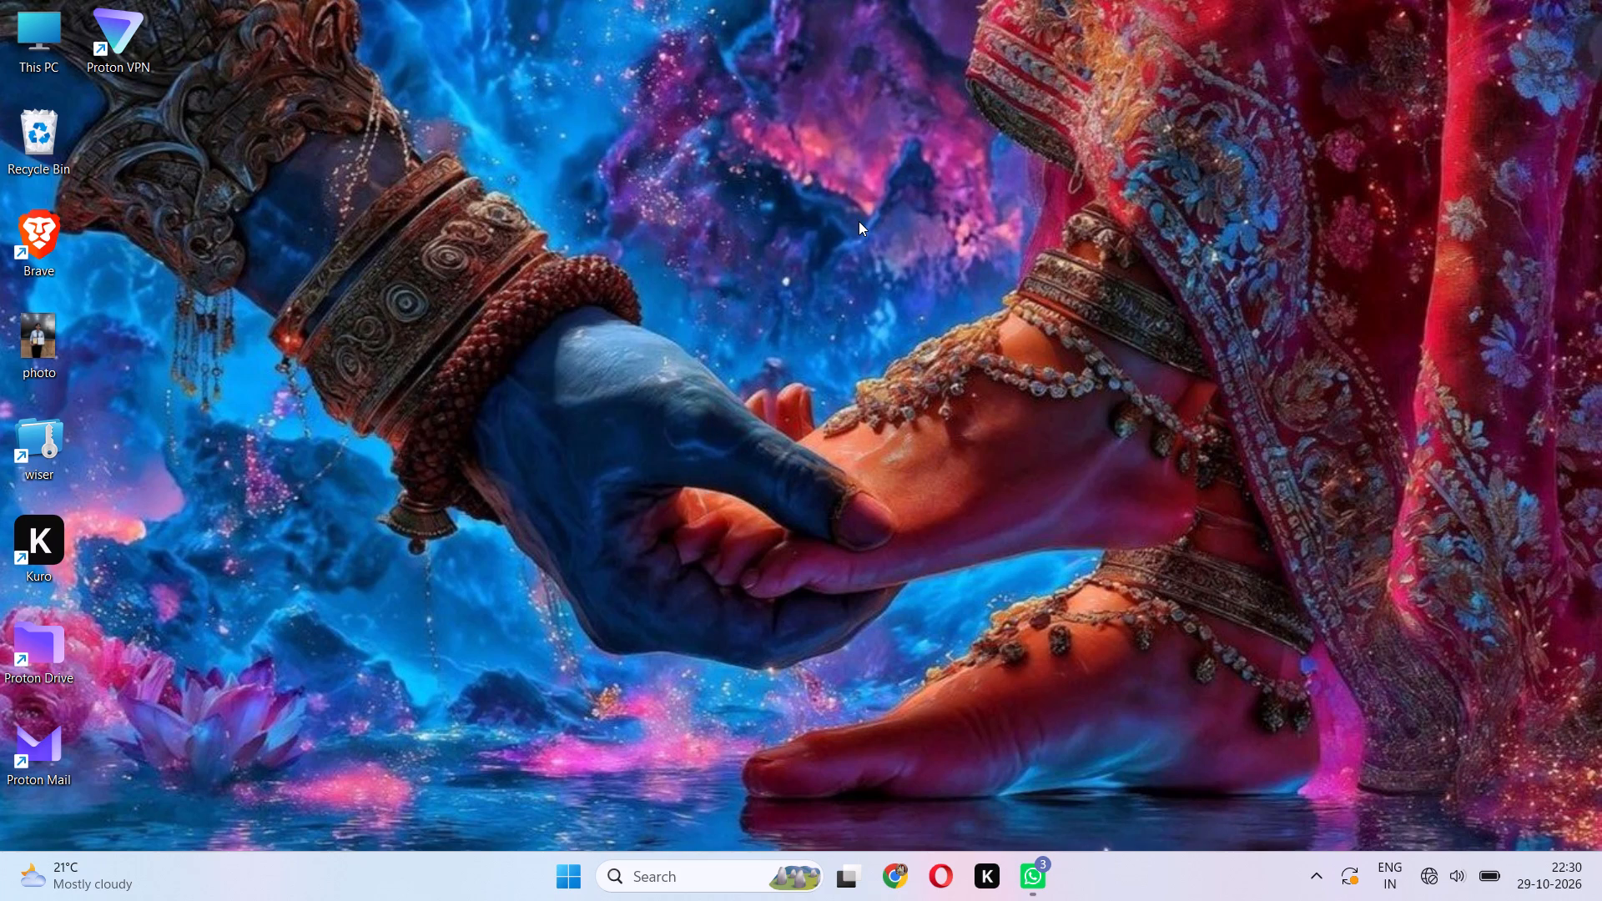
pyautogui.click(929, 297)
# Open the computer's power options and choose a power action.
pyautogui.click(585, 882)
pyautogui.click(932, 805)
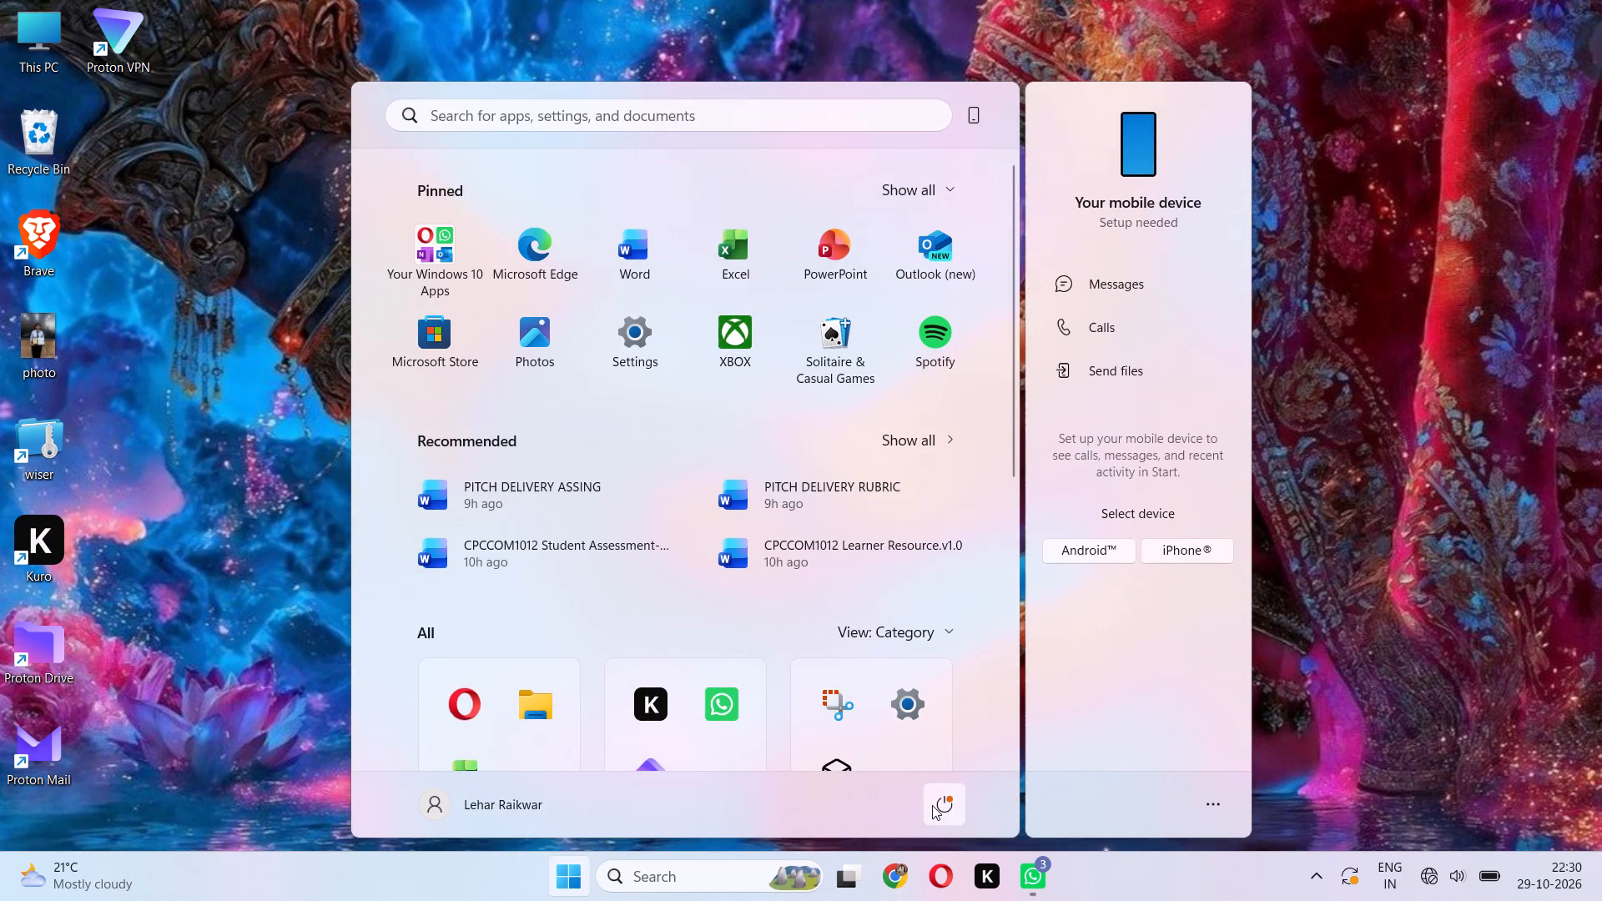
pyautogui.click(960, 689)
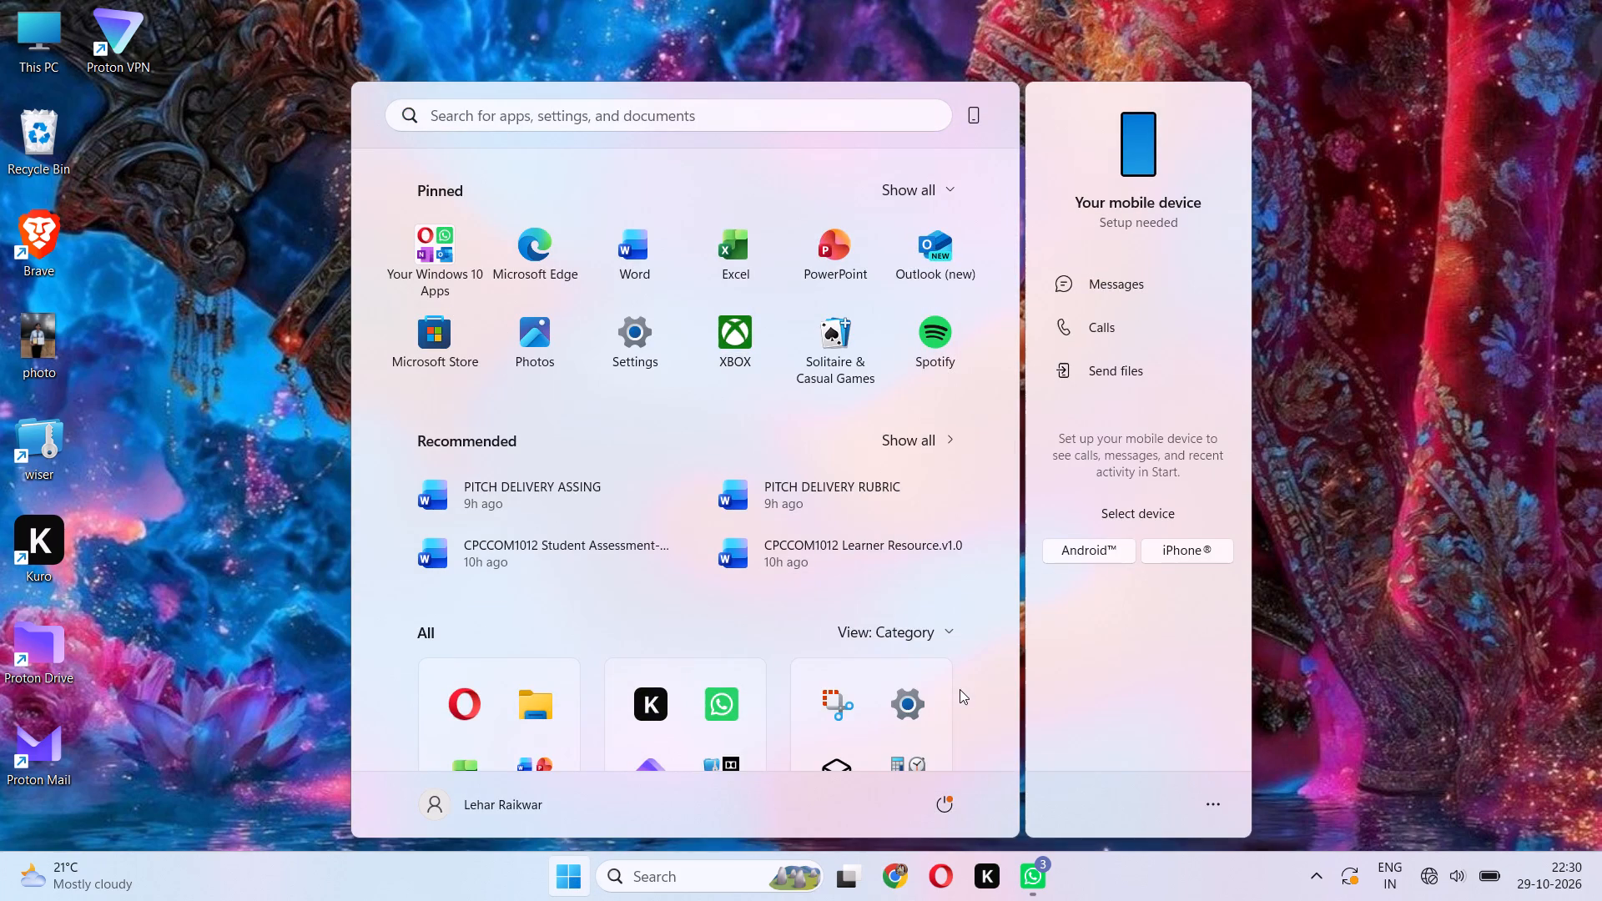